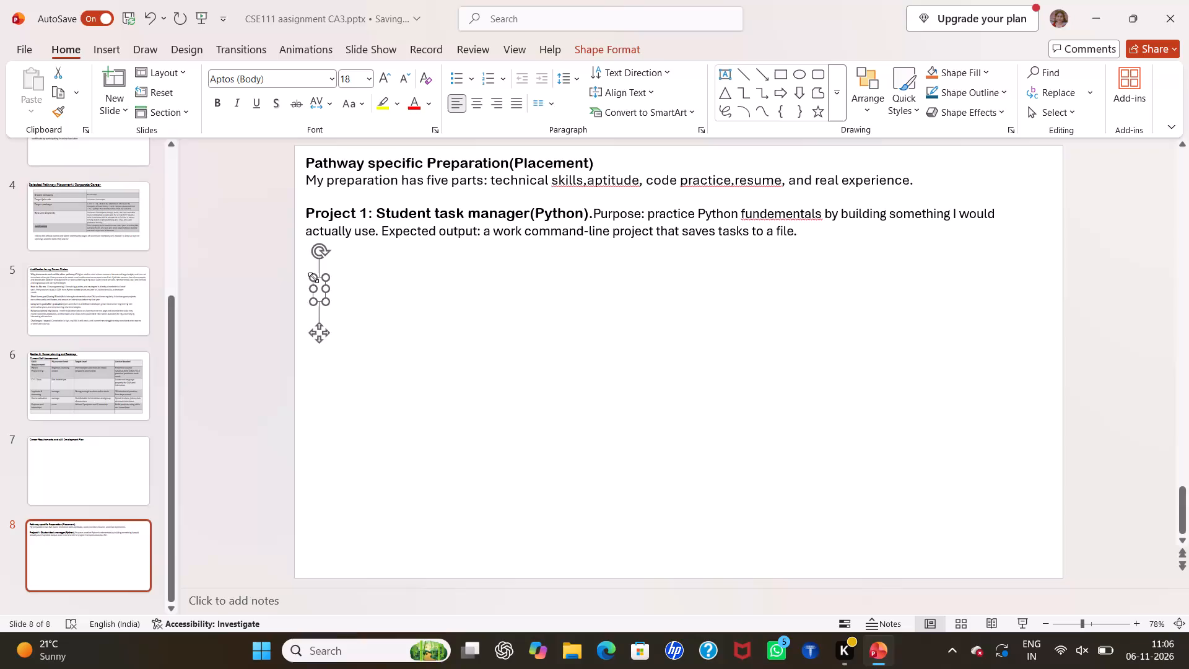
# Enter the heading "Project 2: Web or database project." in Arial Rounded MT Bold in the text box below Project 1.
pyautogui.click(330, 80)
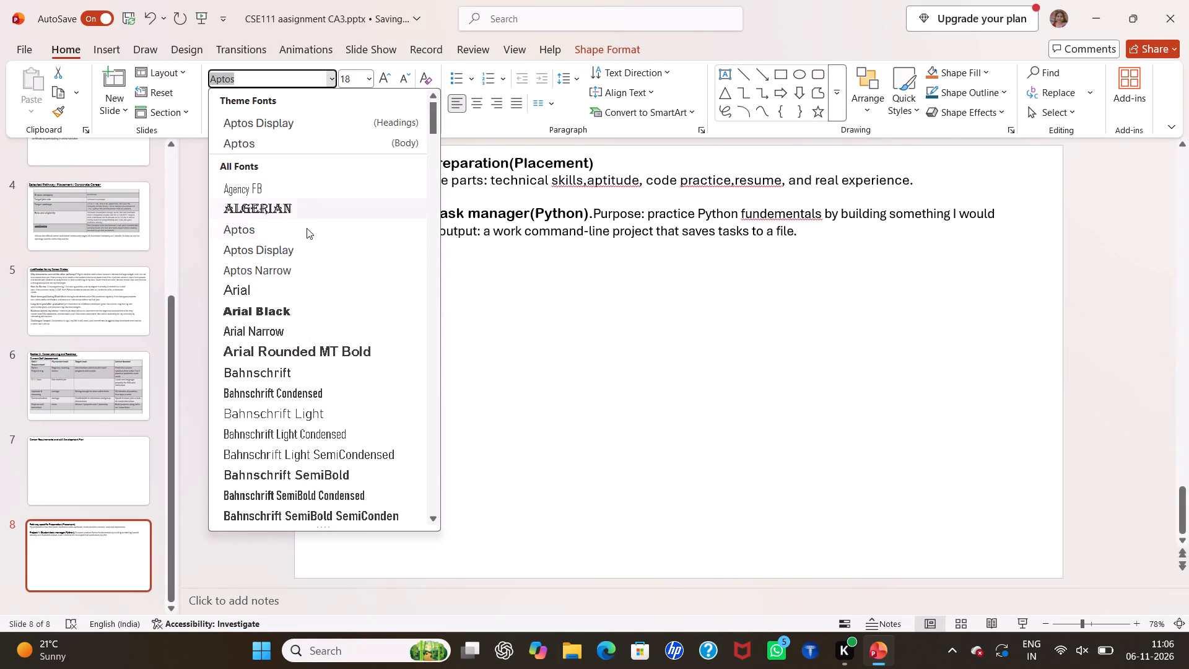
pyautogui.click(318, 353)
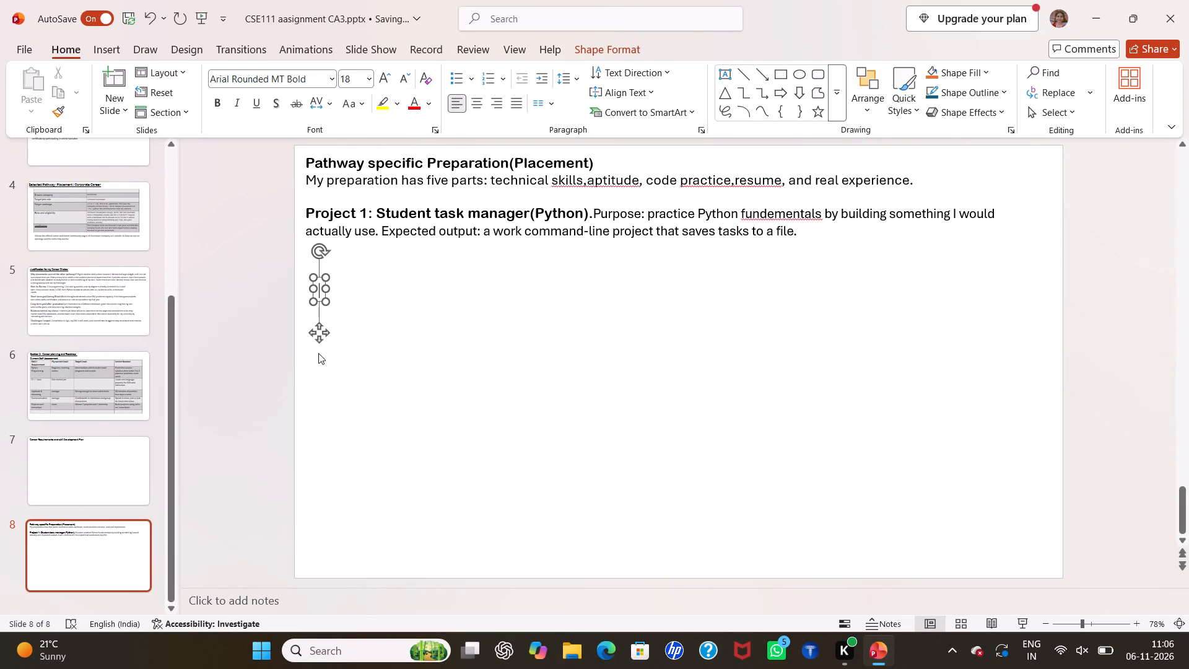
pyautogui.hotkey('shift', 'p')
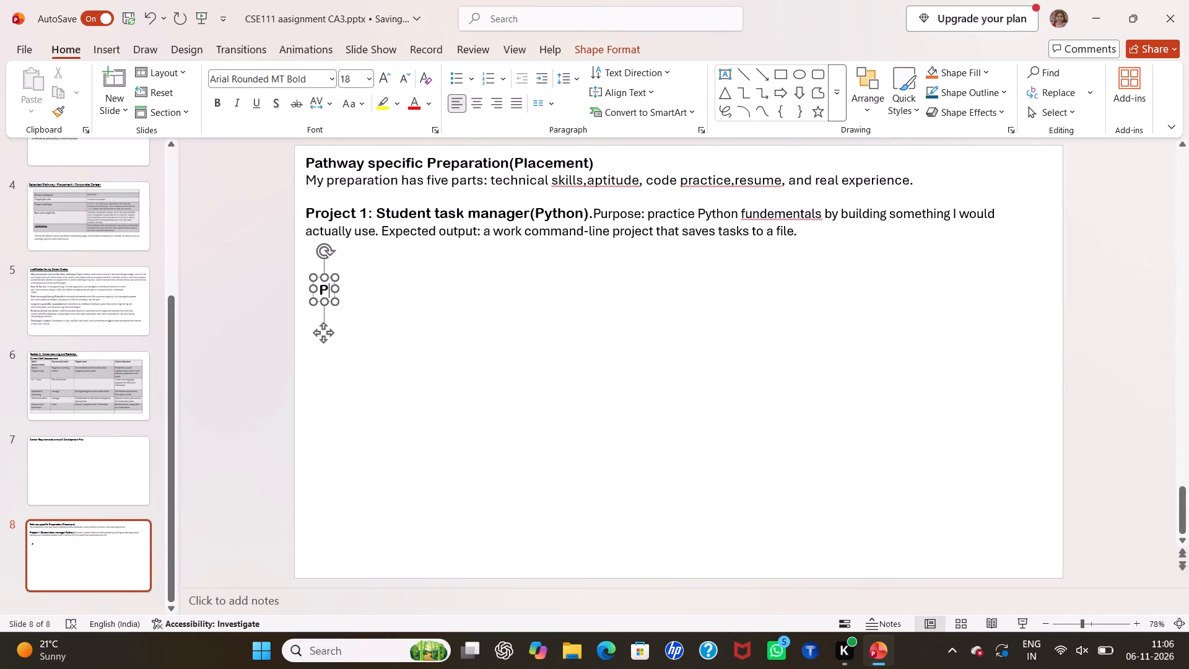
pyautogui.write('roject')
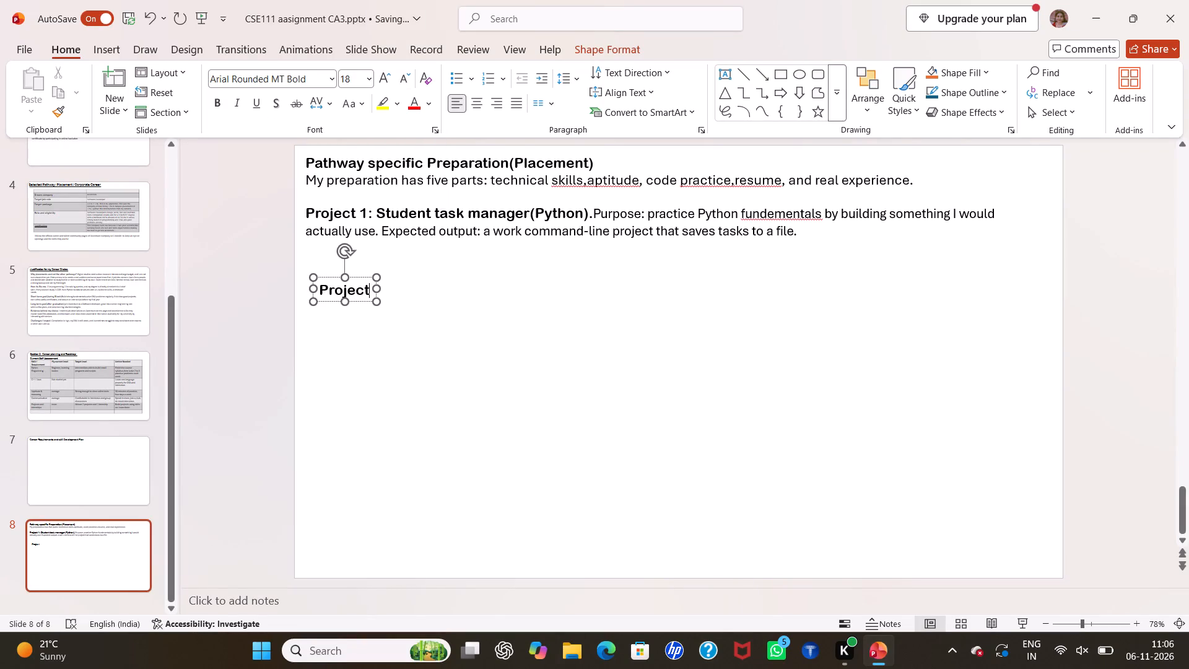
pyautogui.press('space')
pyautogui.write('2')
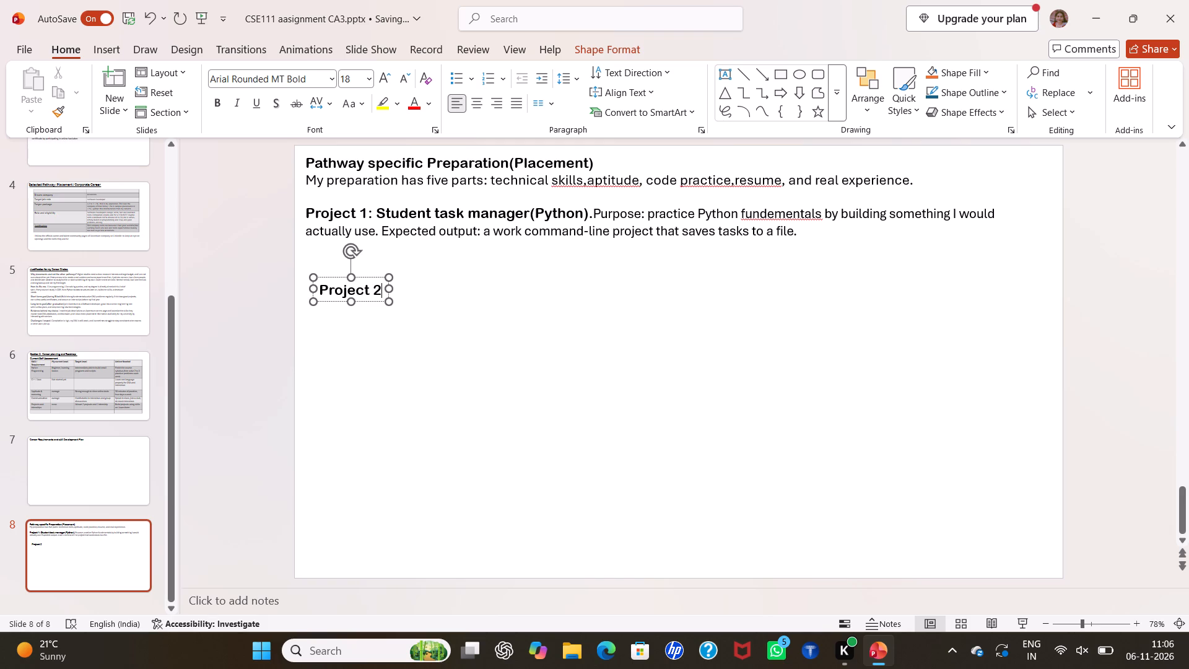
pyautogui.hotkey('shift', ':')
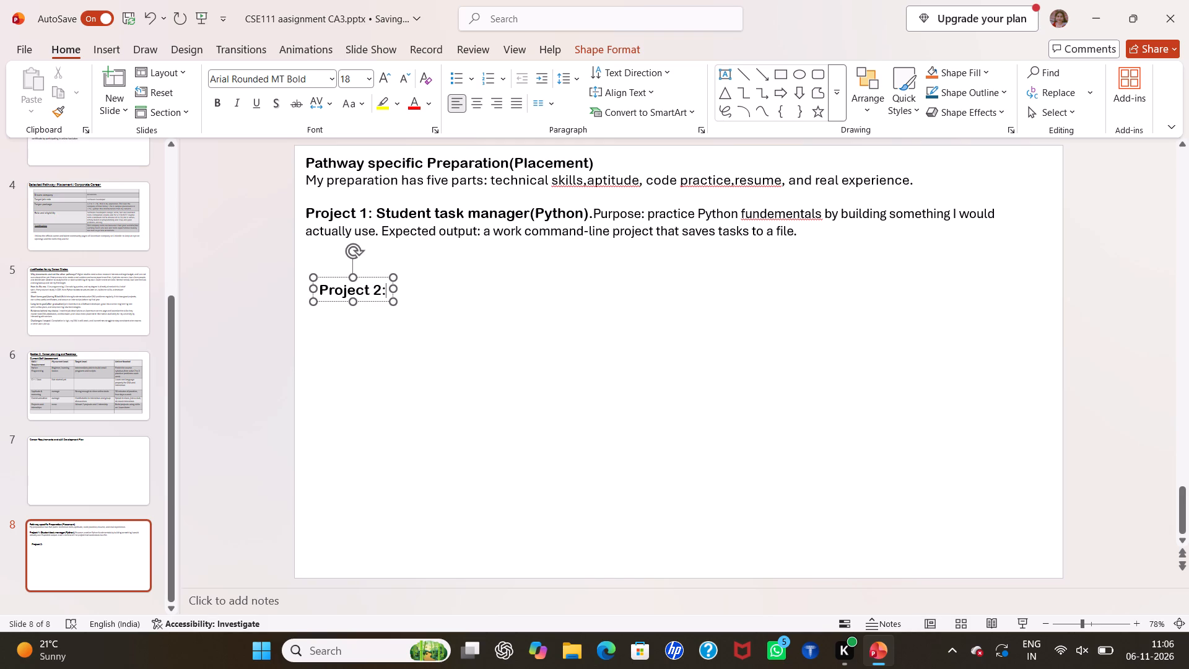
pyautogui.press('space')
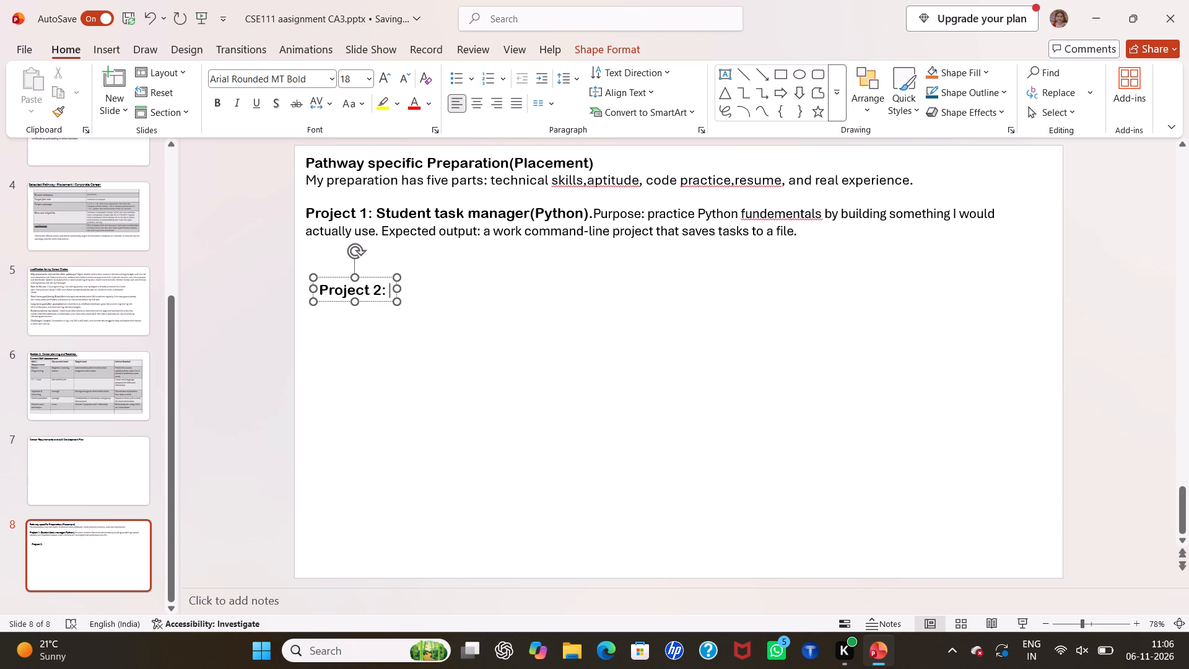
pyautogui.write('We')
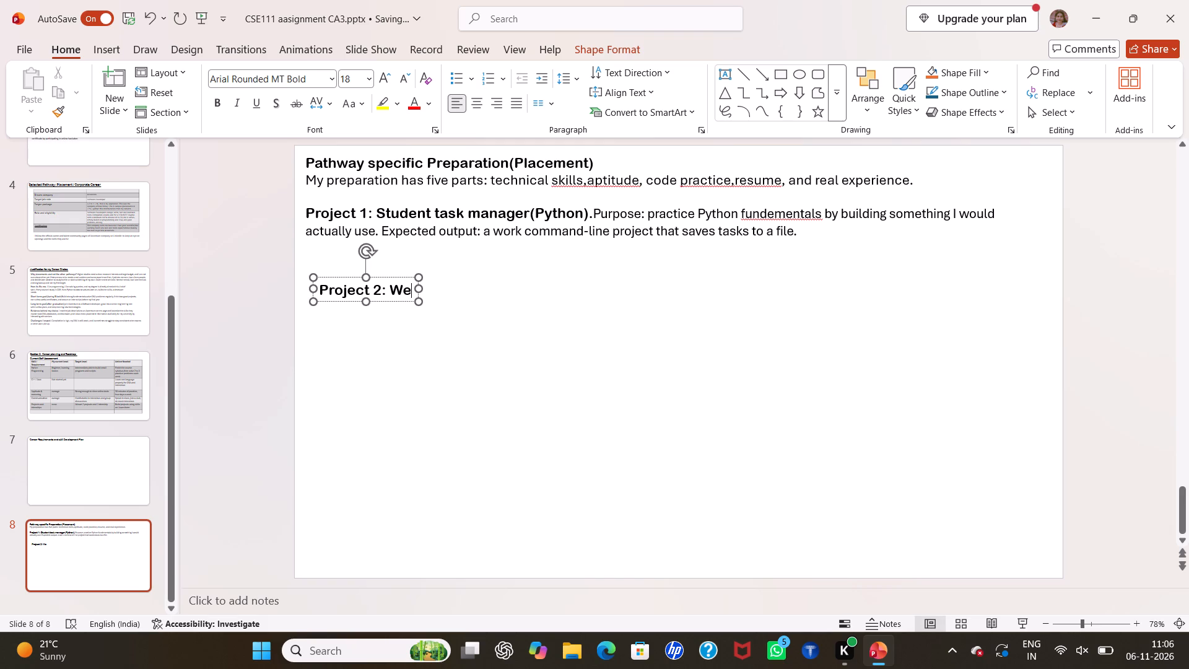
pyautogui.write('b or data')
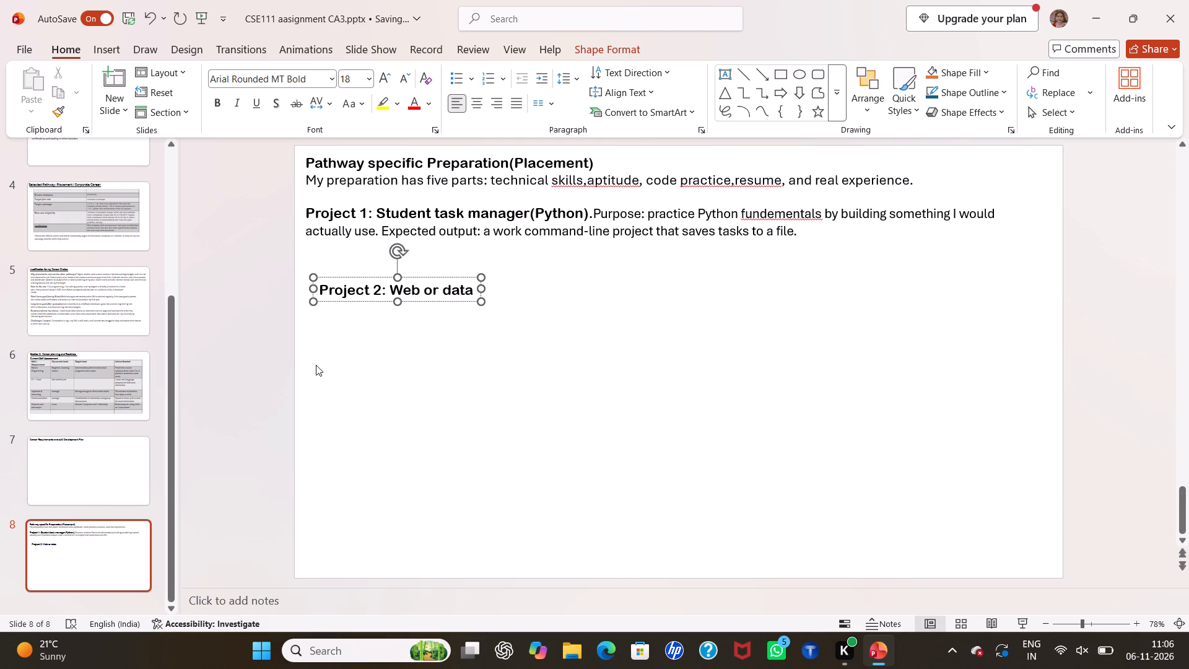
pyautogui.write('base')
pyautogui.press('space')
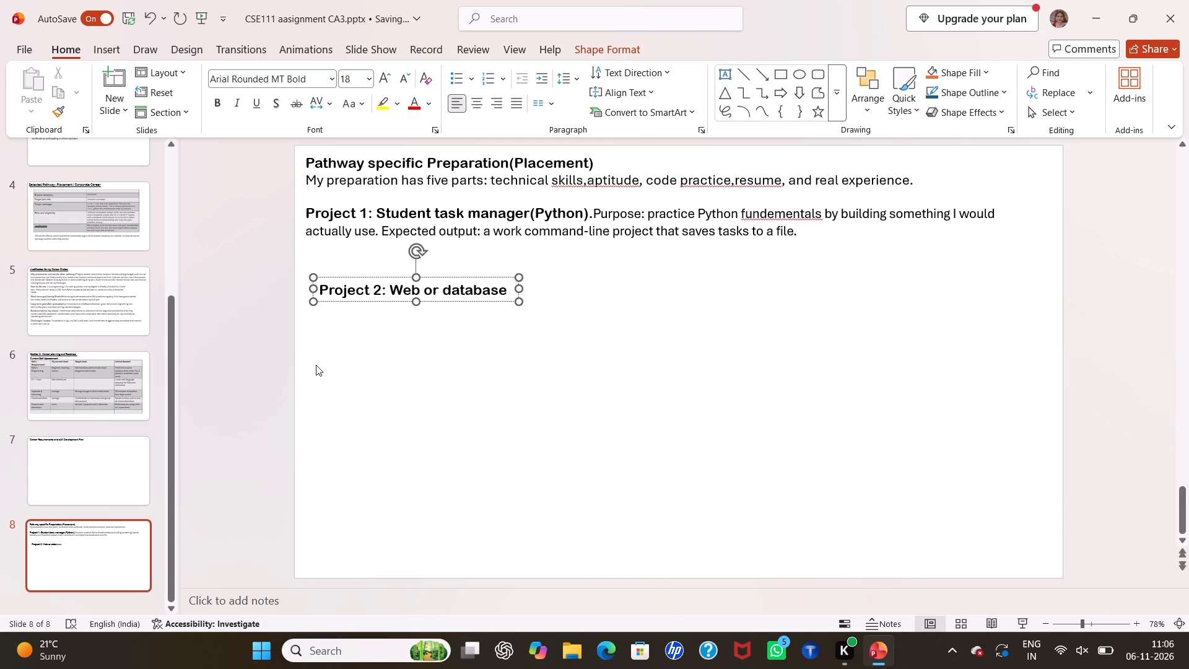
pyautogui.write('project')
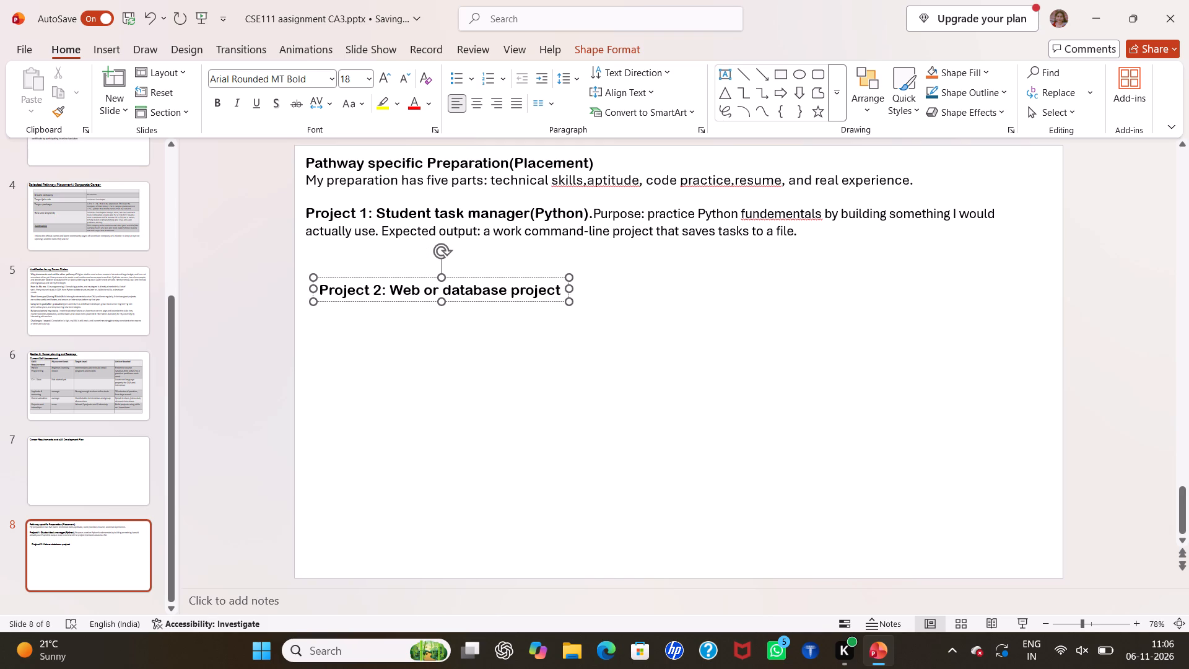
pyautogui.press('.')
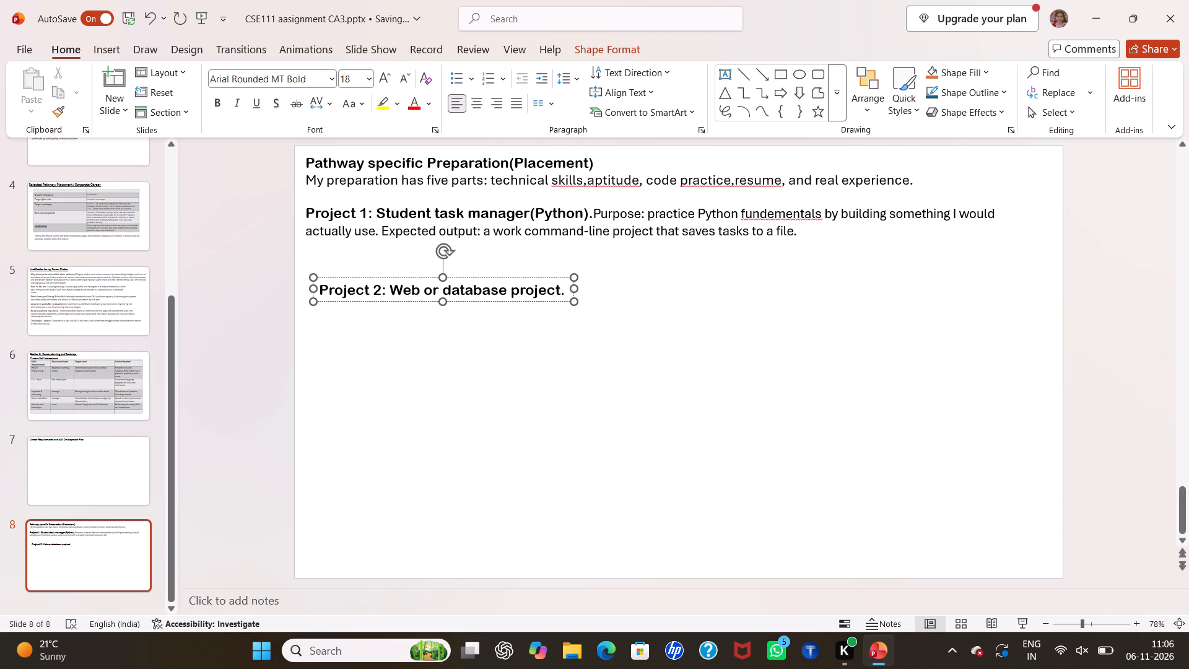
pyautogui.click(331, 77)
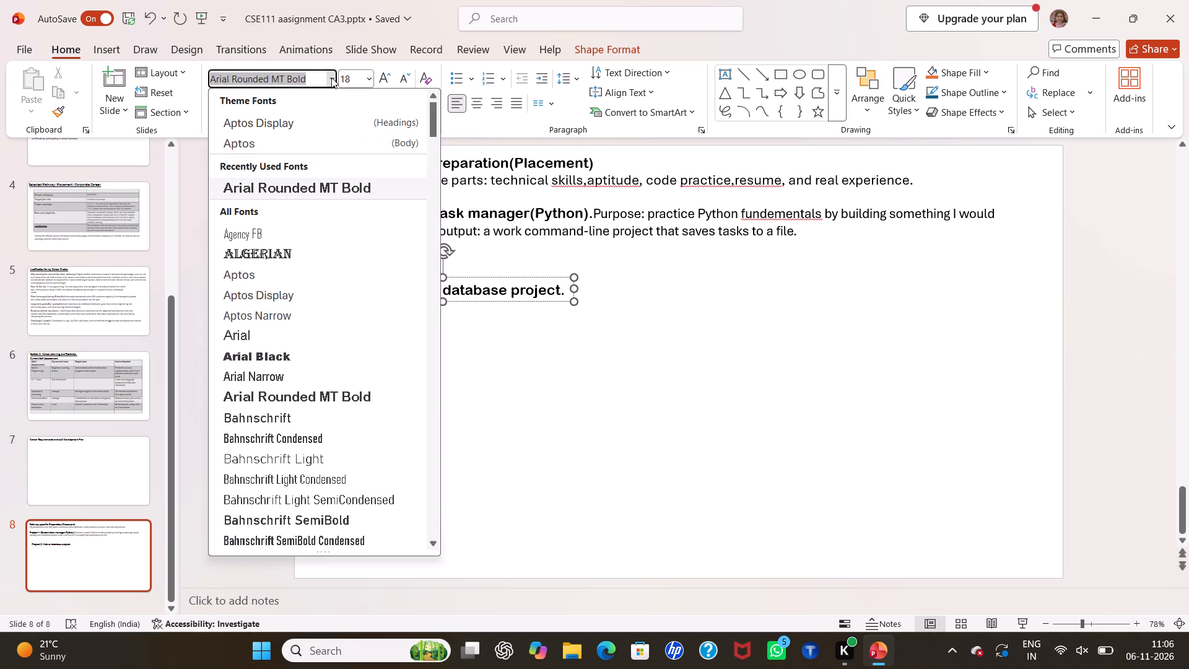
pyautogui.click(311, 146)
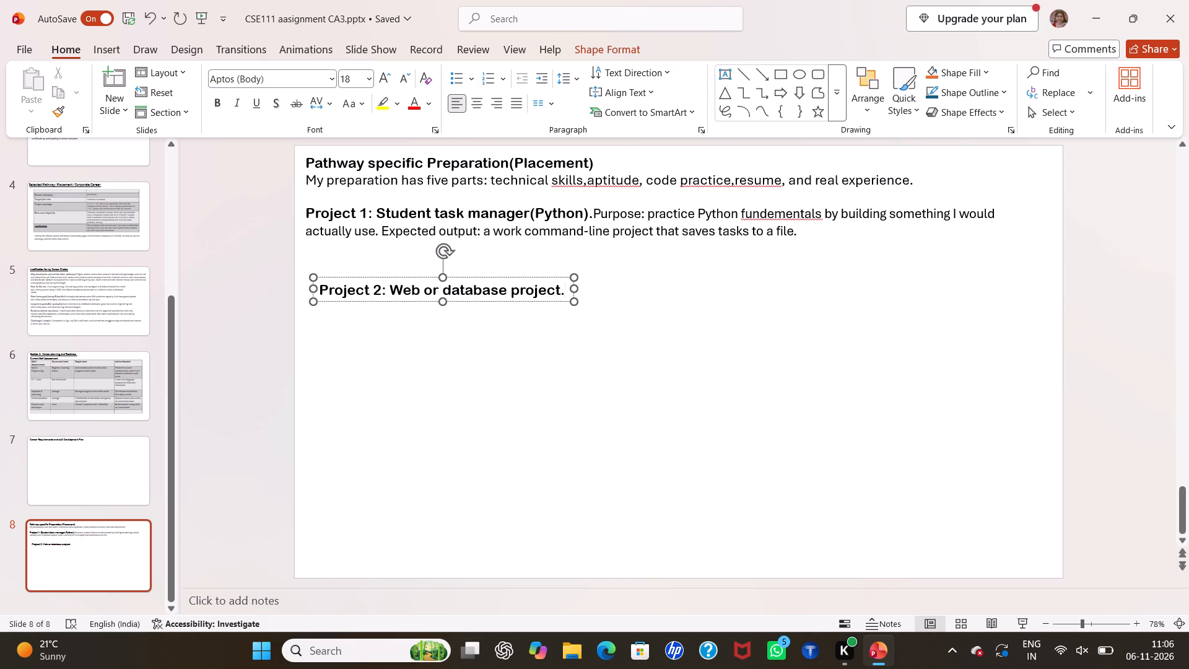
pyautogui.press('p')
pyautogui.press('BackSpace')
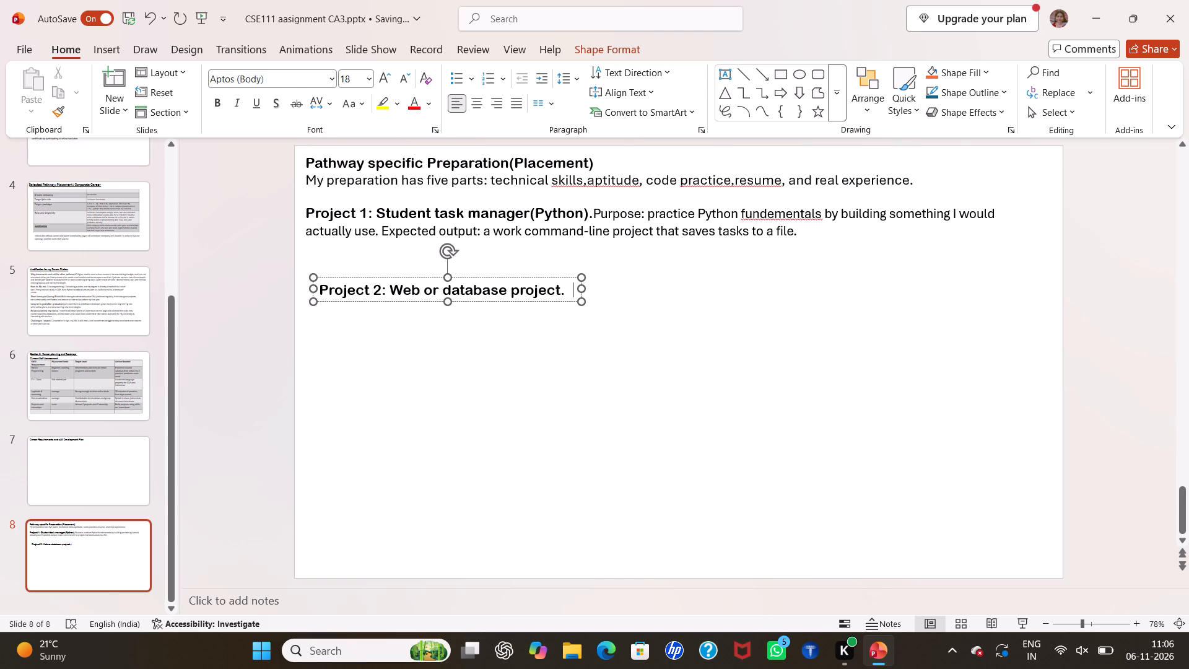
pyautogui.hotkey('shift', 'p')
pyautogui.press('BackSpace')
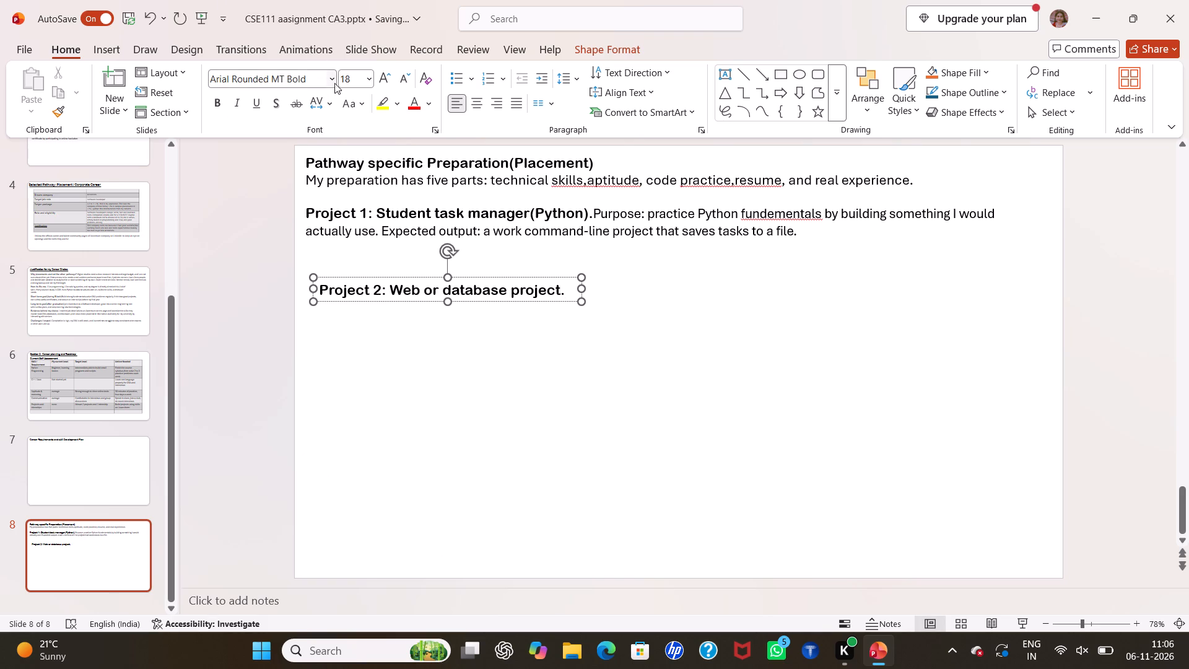
# Add "Purpose:" in the Aptos Display (Headings) font directly after the Project 2 heading.
pyautogui.click(334, 80)
pyautogui.click(328, 124)
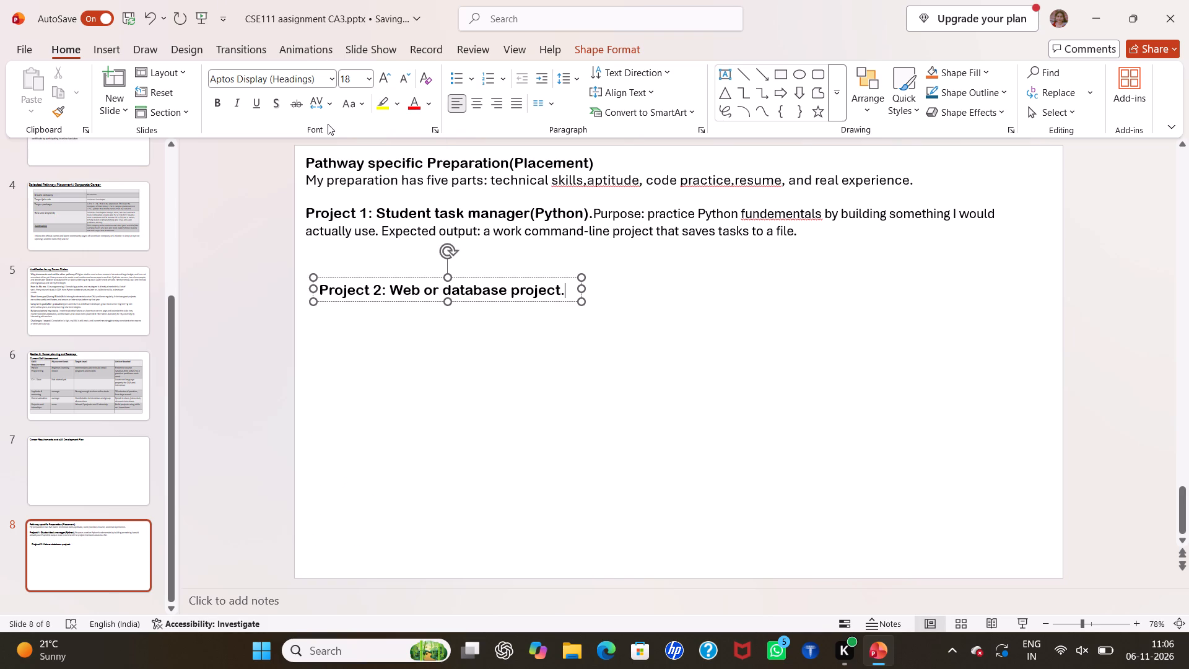
pyautogui.hotkey('shift', 'p')
pyautogui.write('urpose')
pyautogui.press('space')
pyautogui.press('BackSpace')
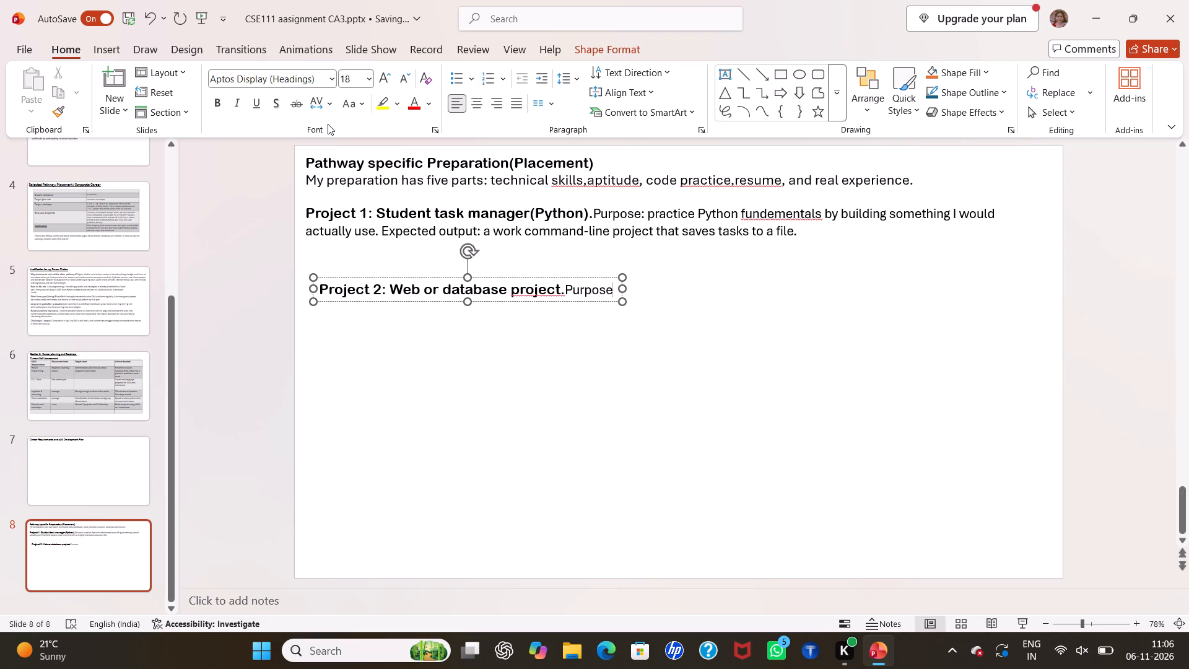
pyautogui.hotkey('shift', ':')
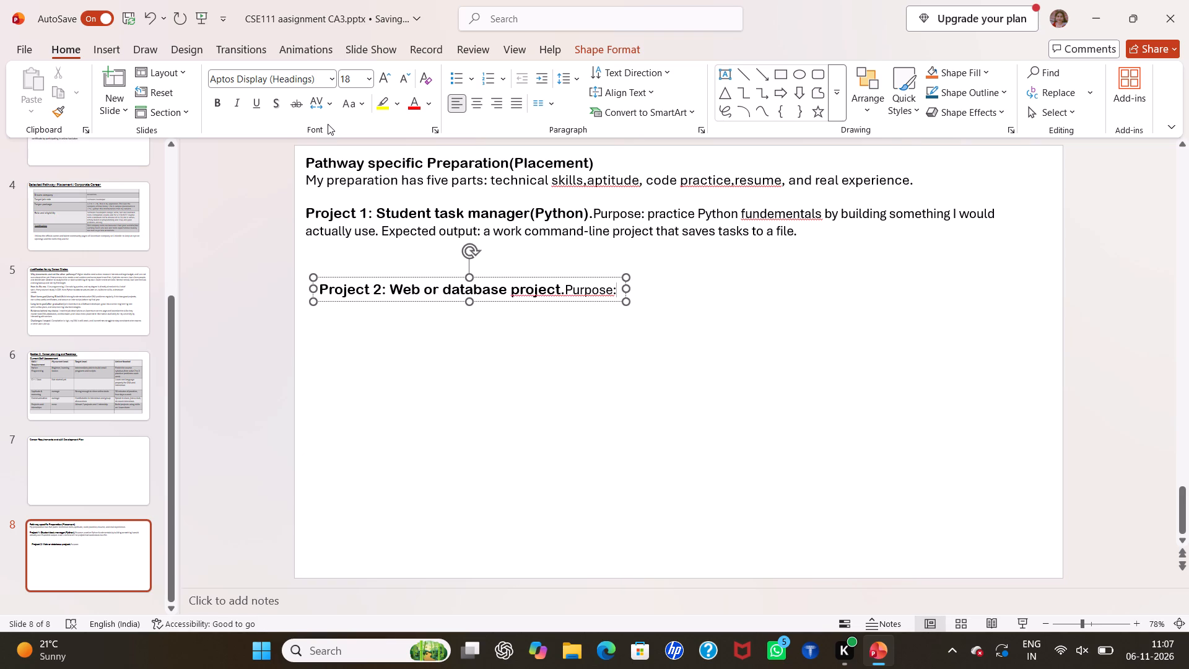
# Continue the Project 2 purpose with "learn how a front end, back end and database connect.".
pyautogui.press('space')
pyautogui.write('learn how a')
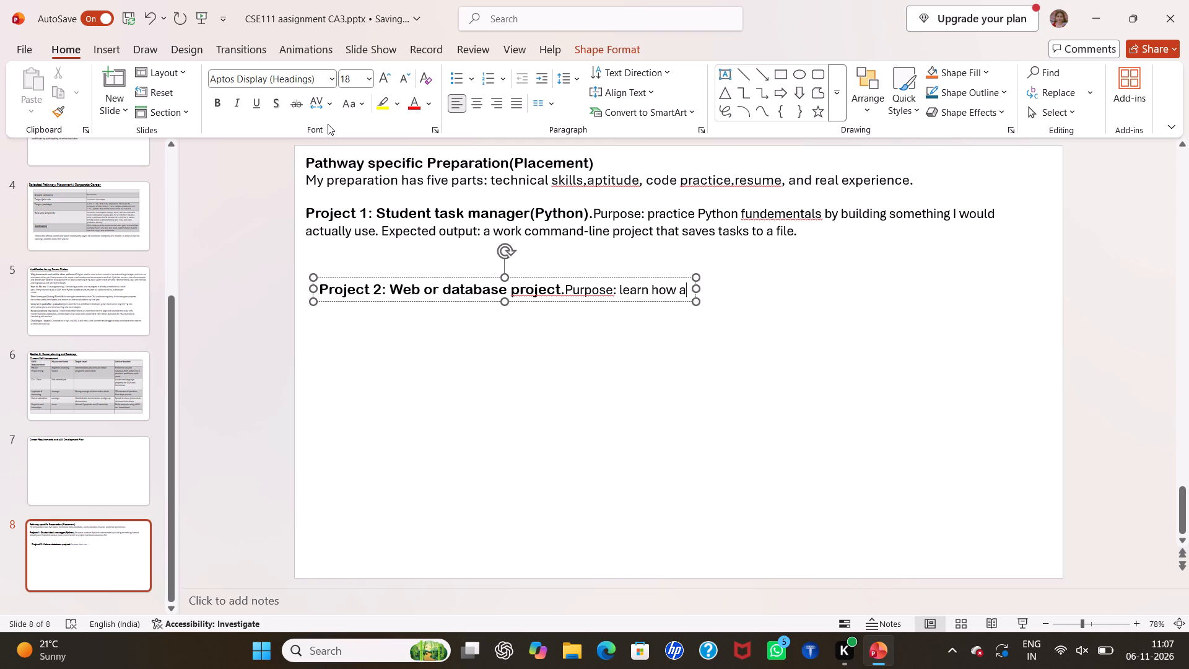
pyautogui.press('space')
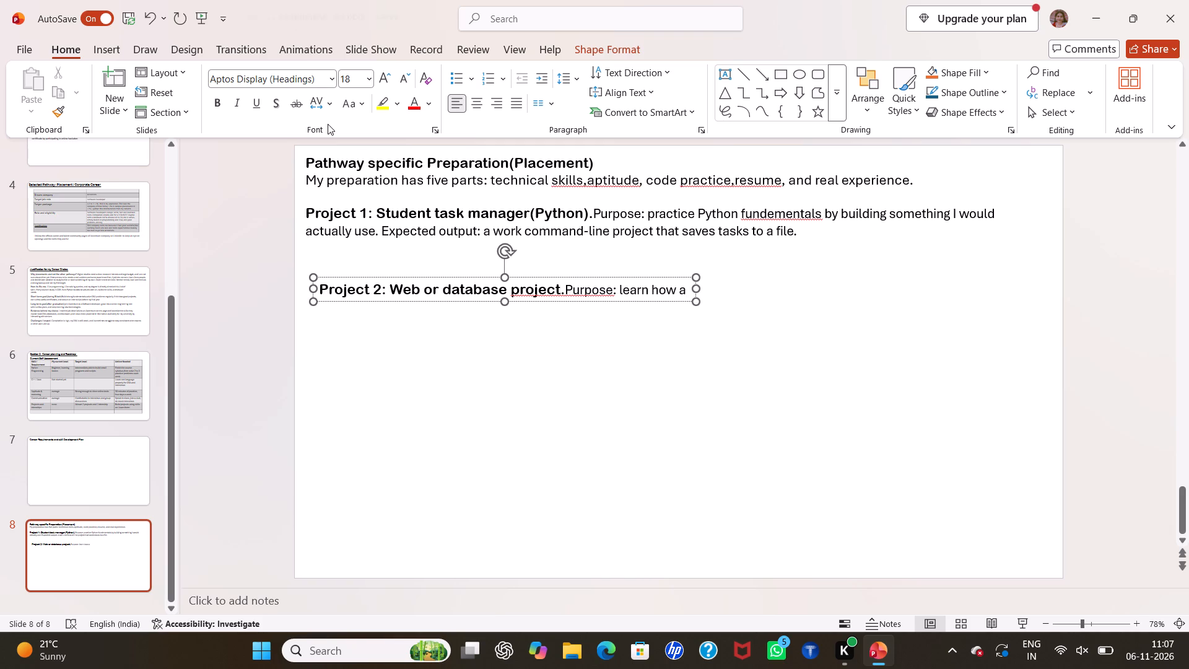
pyautogui.write('front and')
pyautogui.press('space')
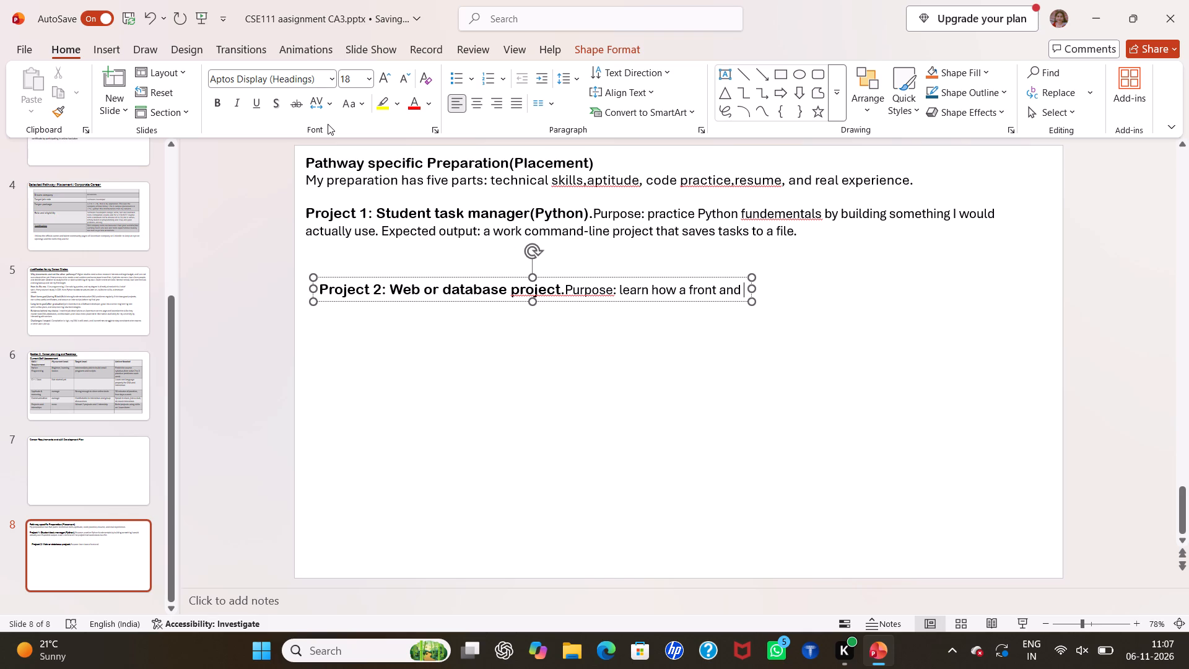
pyautogui.press('BackSpace')
pyautogui.press('BackSpace')
pyautogui.press('BackSpace')
pyautogui.press('BackSpace')
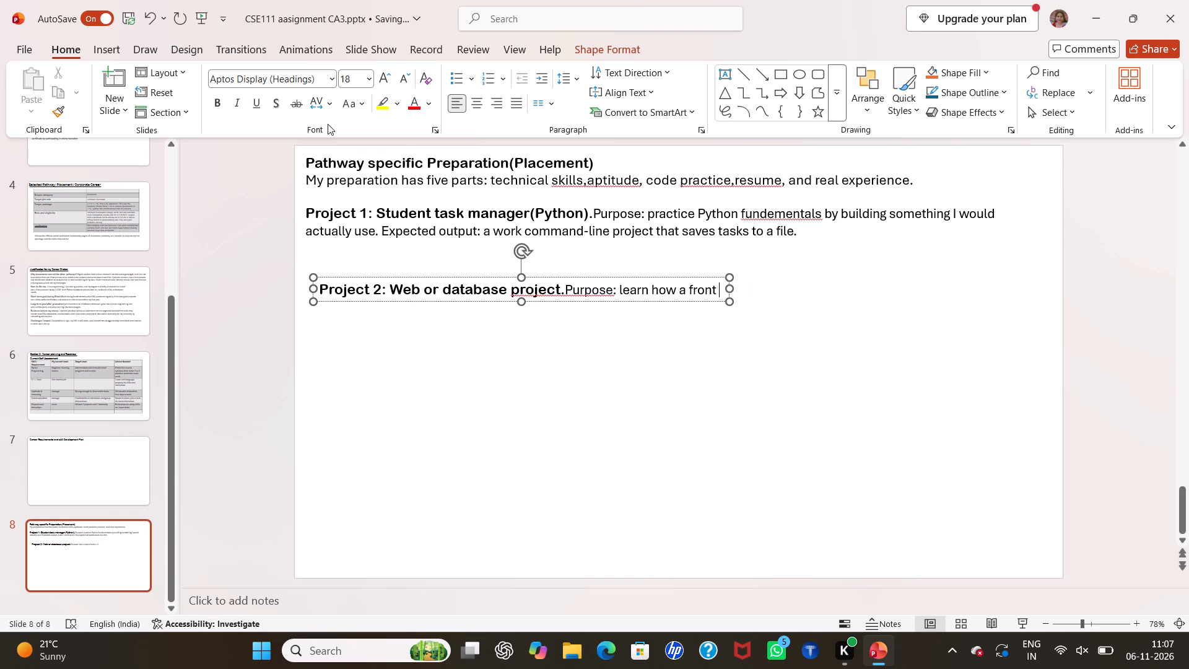
pyautogui.press('e')
pyautogui.write('nd')
pyautogui.press('space')
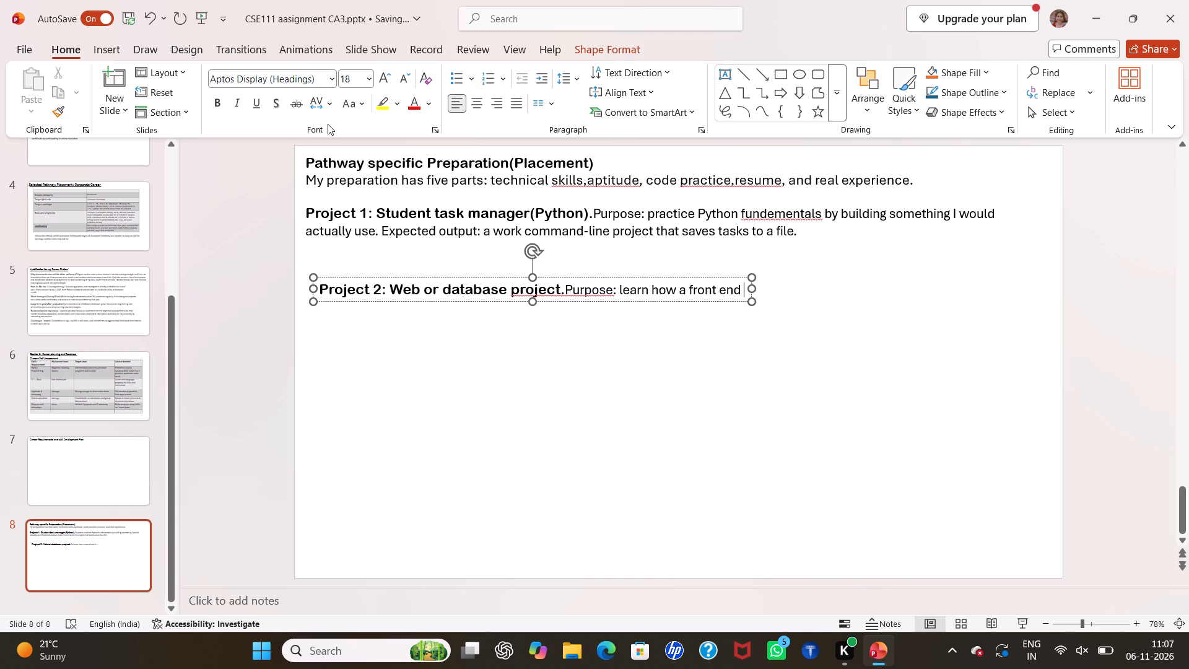
pyautogui.press('BackSpace')
pyautogui.write(', back')
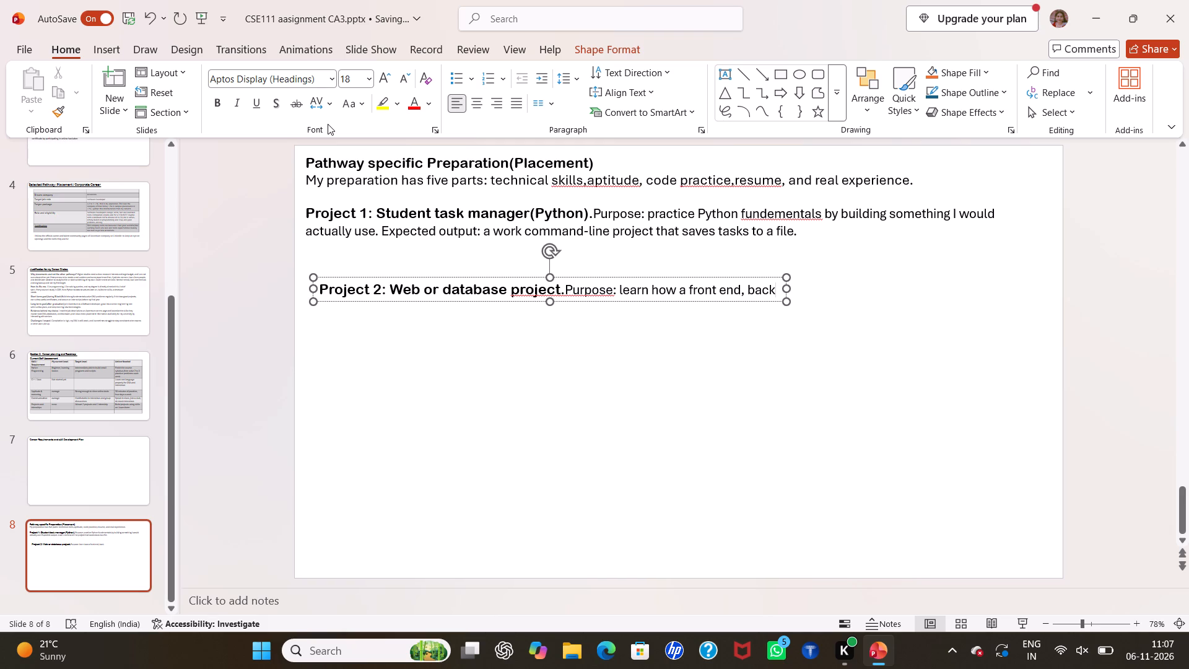
pyautogui.press('space')
pyautogui.write('end and')
pyautogui.press('space')
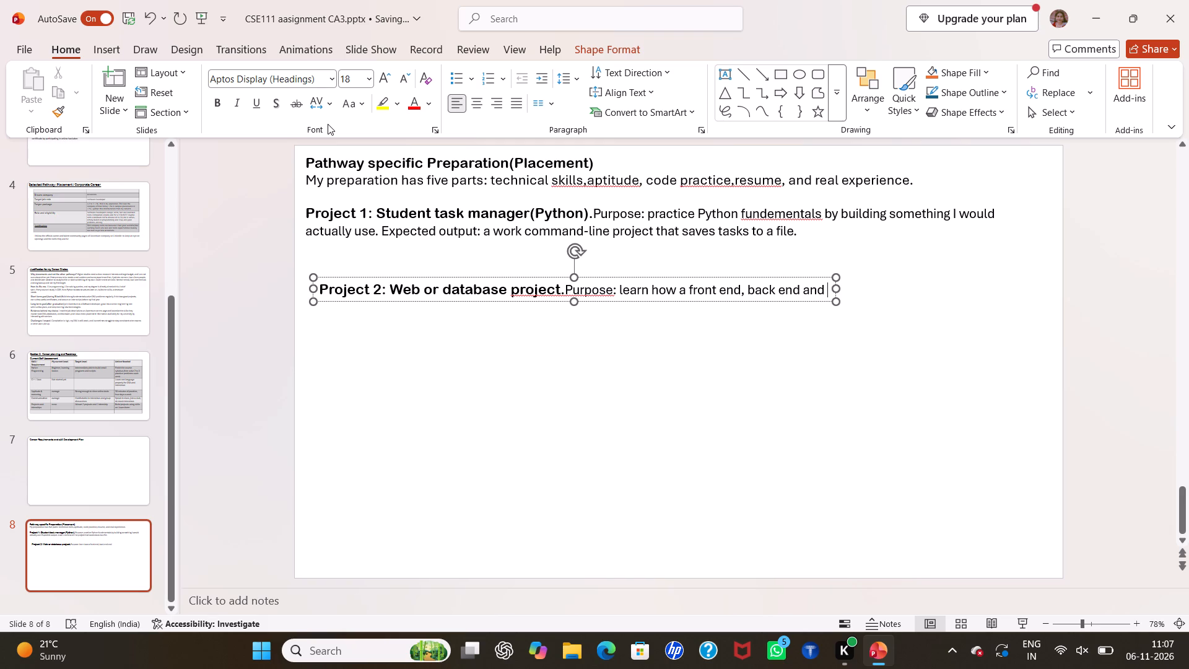
pyautogui.write('database')
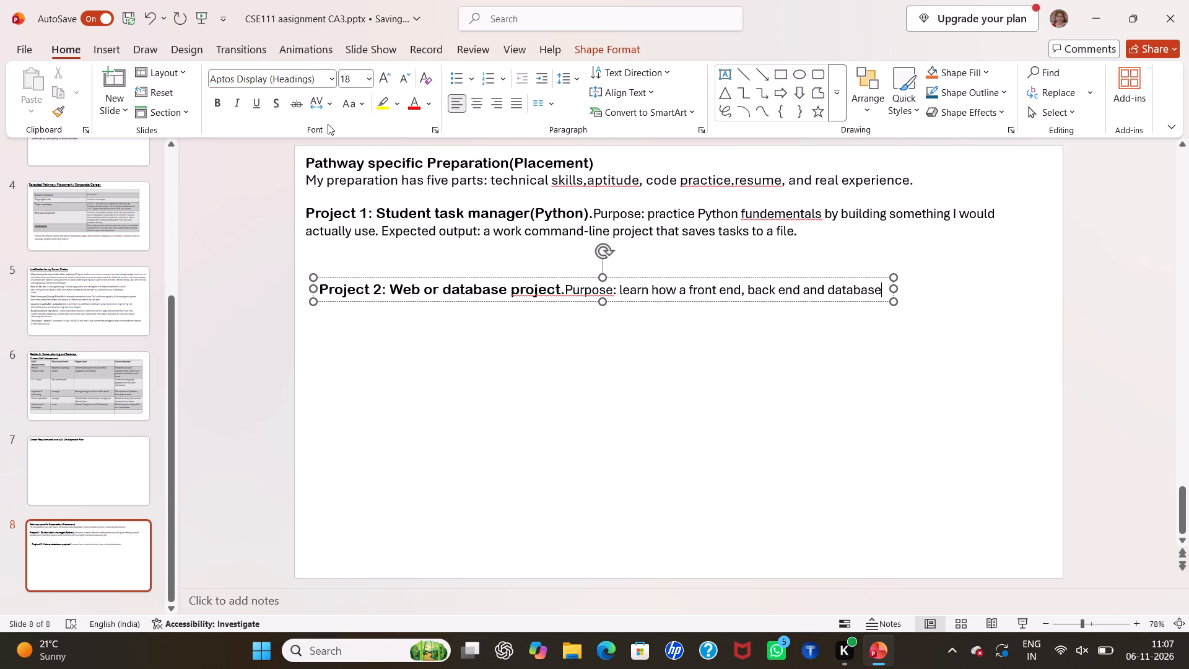
pyautogui.press('space')
pyautogui.write('connect')
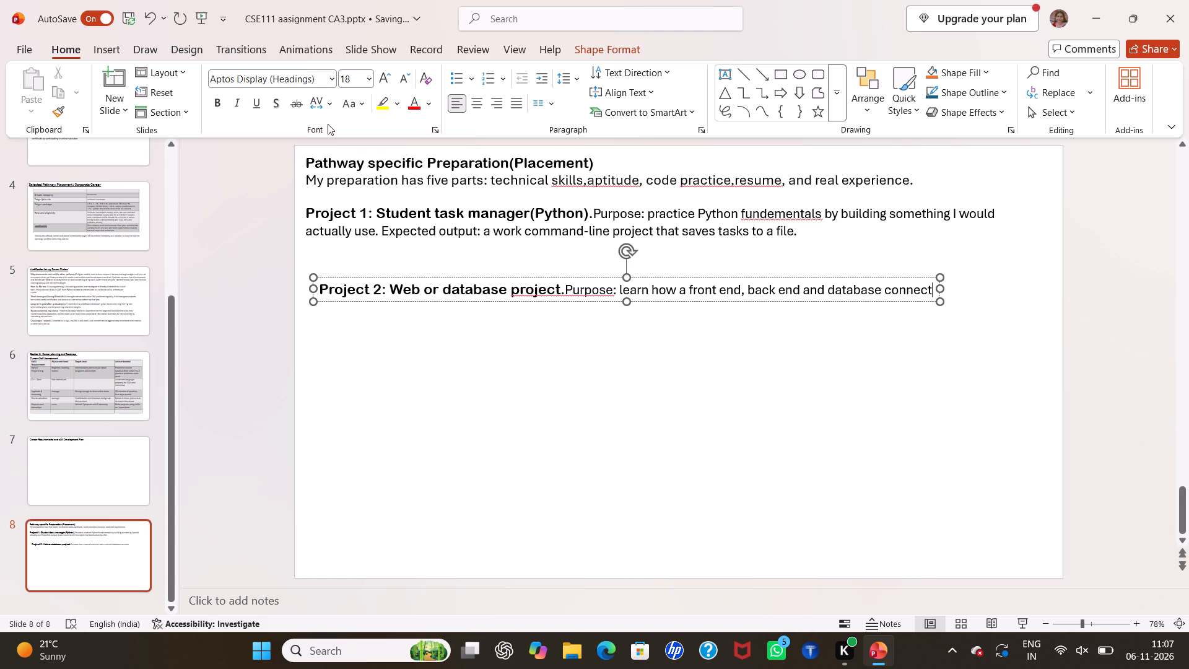
pyautogui.press('.')
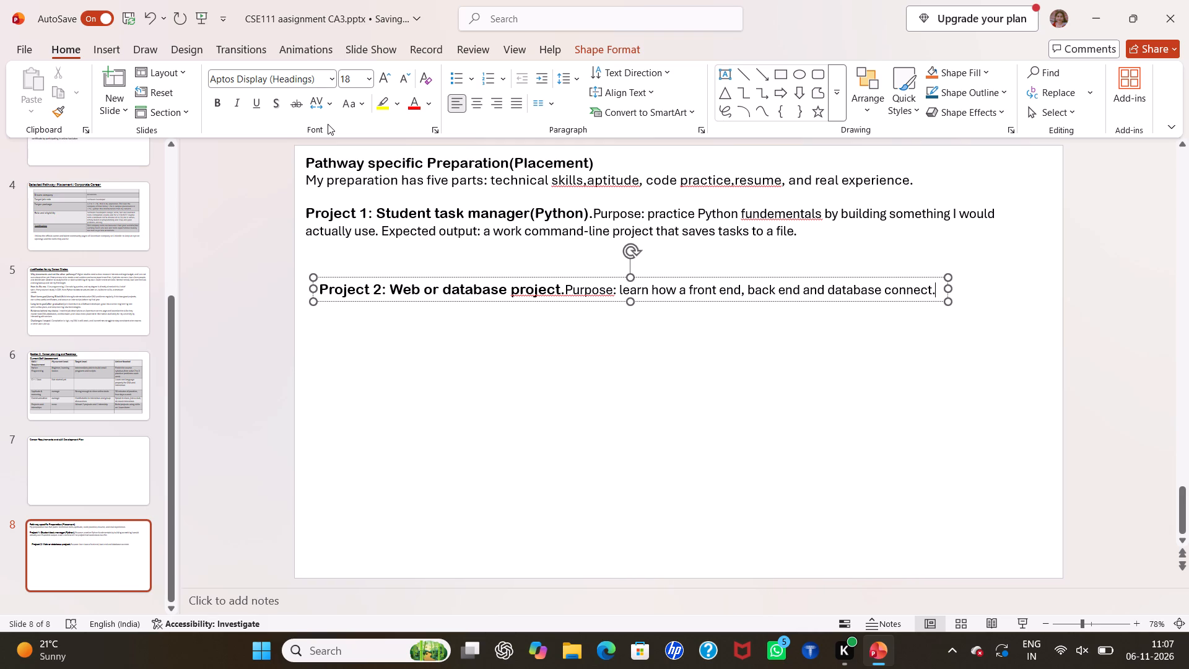
# Continue the Project 2 text after the purpose sentence with "Expected output".
pyautogui.press('space')
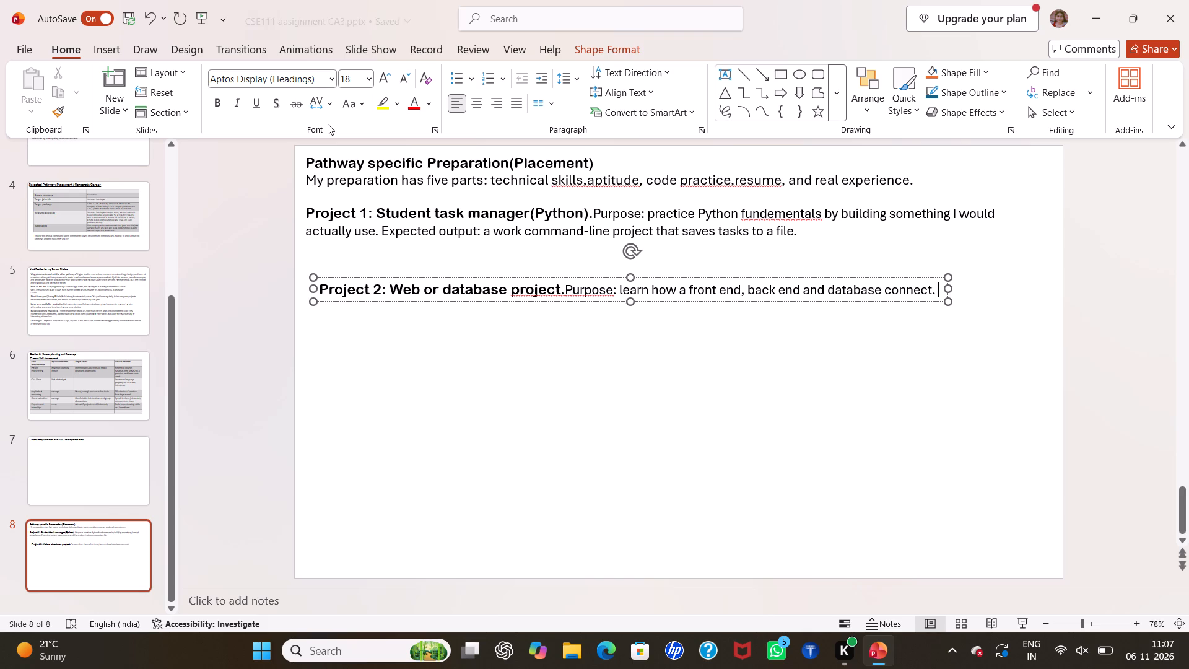
pyautogui.write('expecte')
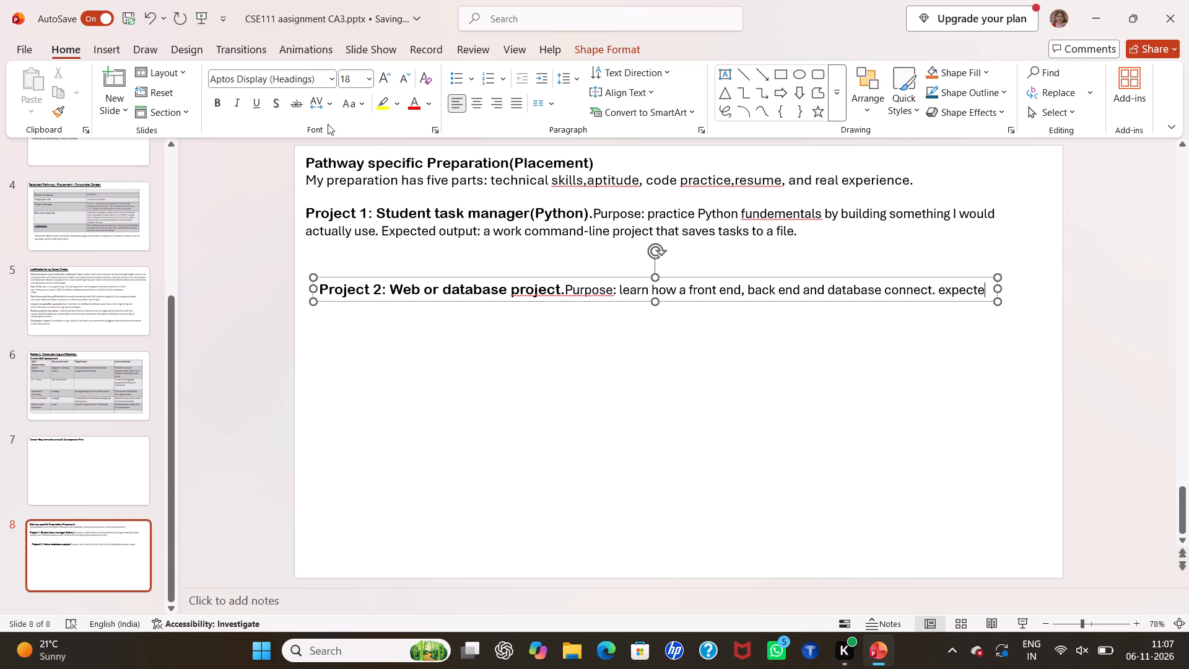
pyautogui.press('d')
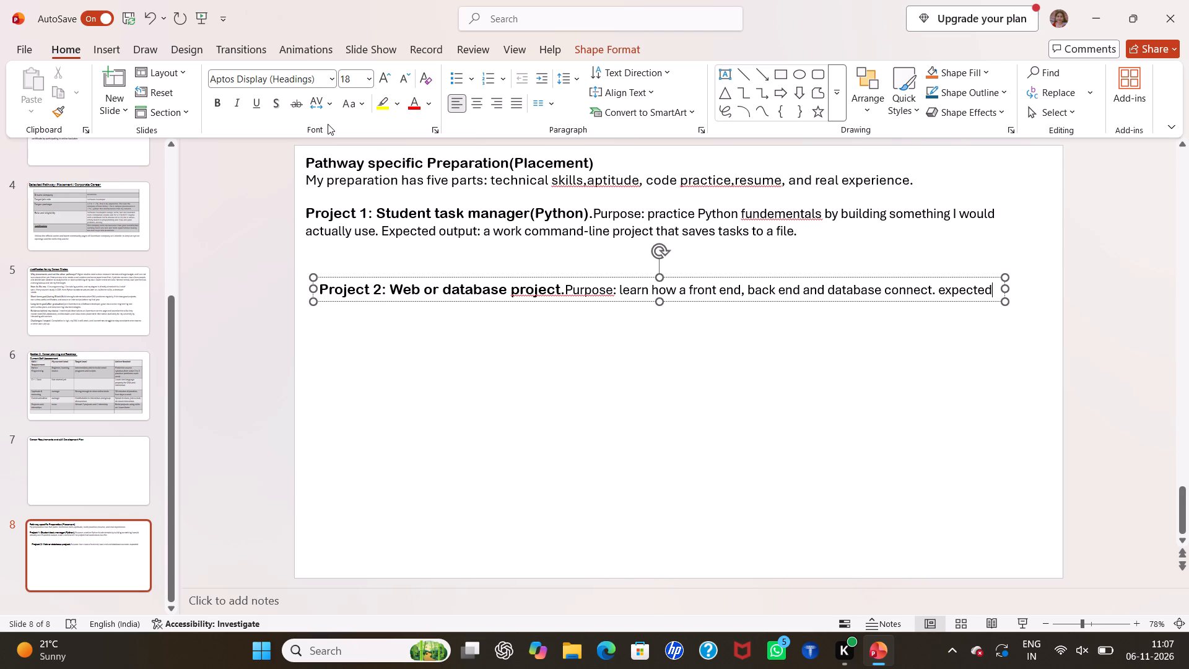
pyautogui.press('space')
pyautogui.write('out[')
pyautogui.write('ut')
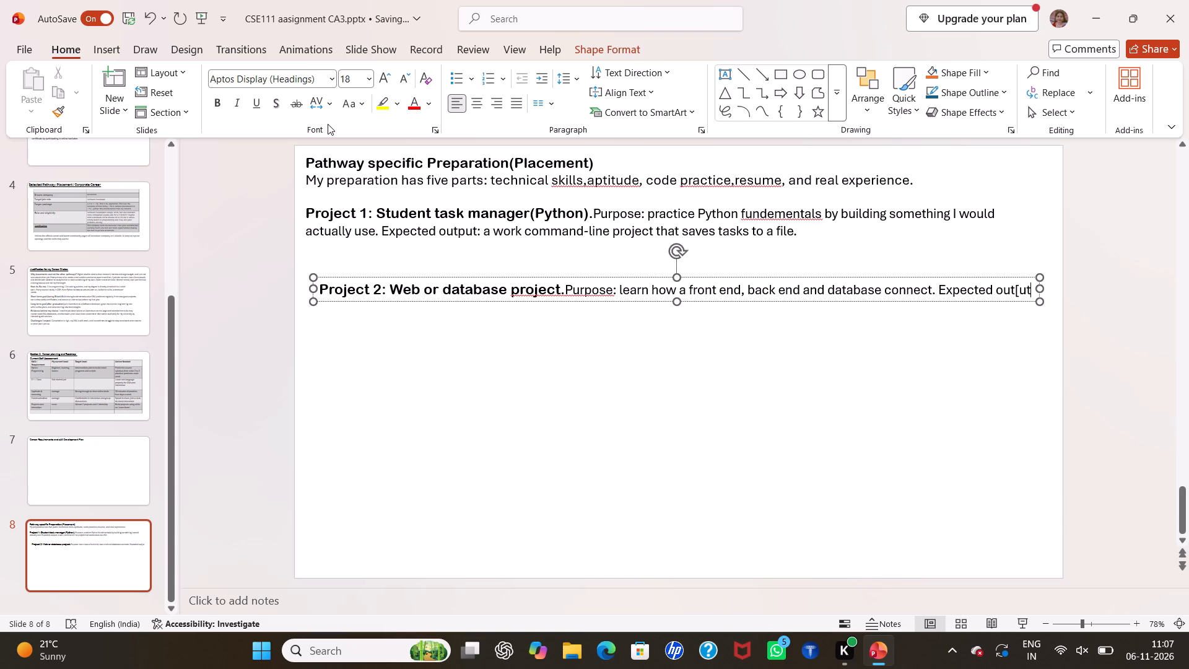
pyautogui.press('BackSpace')
pyautogui.press('BackSpace')
pyautogui.press('BackSpace')
pyautogui.write('put')
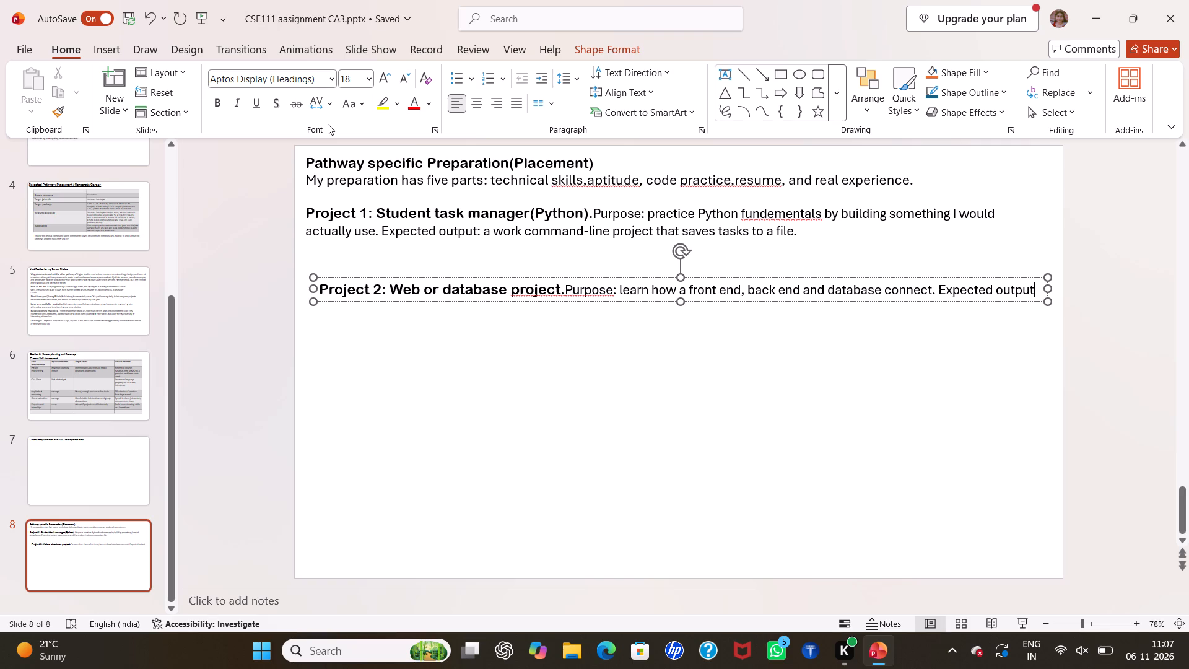
# Continue the Project 2 expected output with ". A working command-line programming".
pyautogui.write('. a working')
pyautogui.press('space')
pyautogui.write('command')
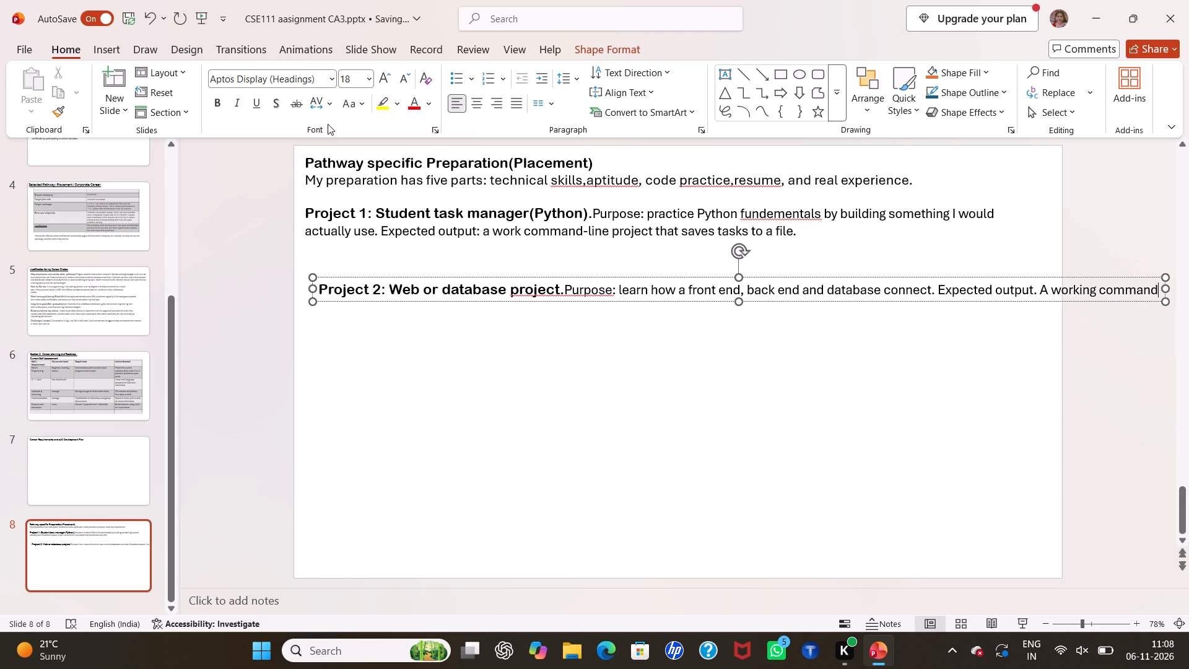
pyautogui.write('_li')
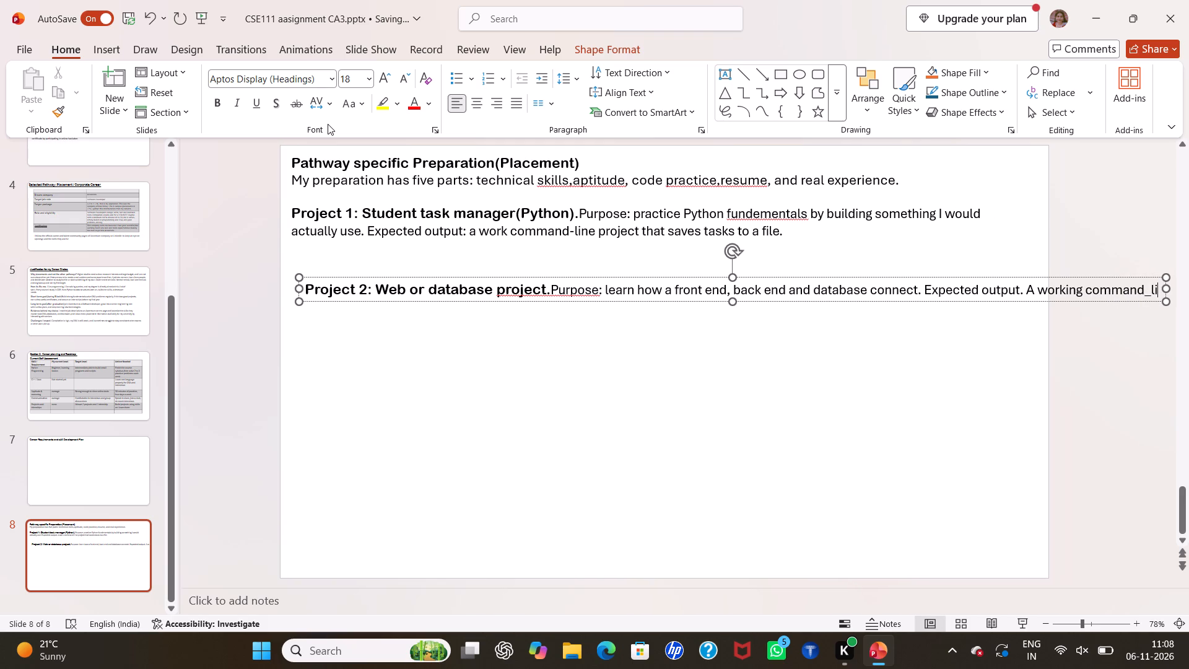
pyautogui.press('BackSpace')
pyautogui.press('BackSpace')
pyautogui.press('BackSpace')
pyautogui.write('-line programming')
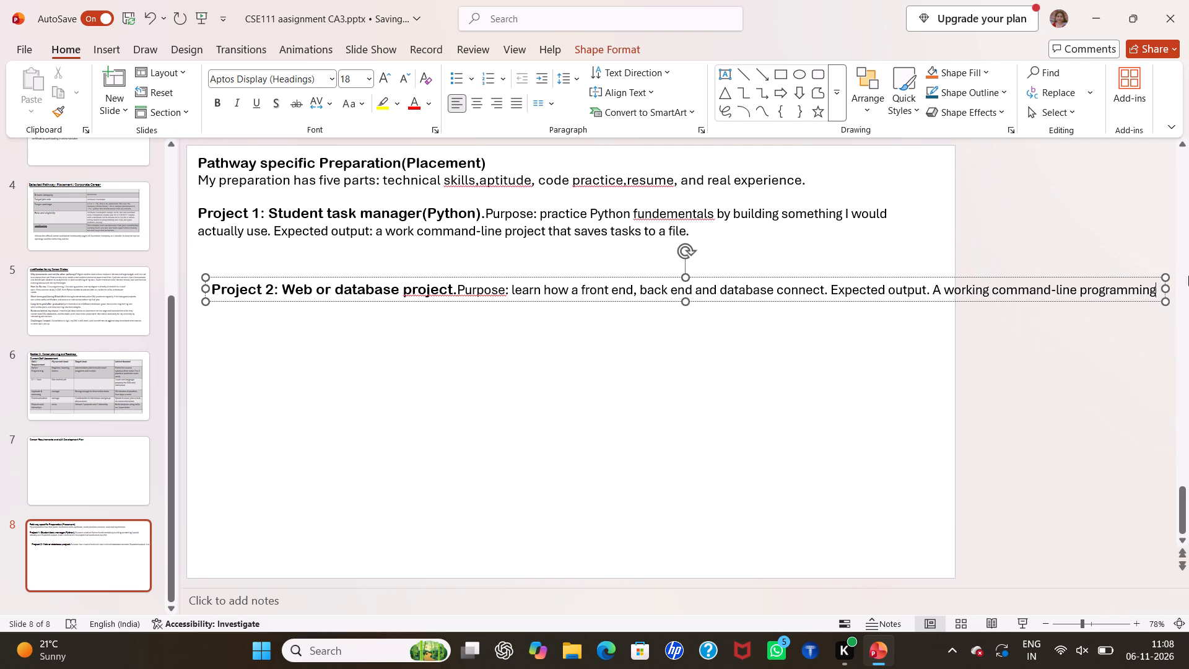
# Narrow the Project 2 text box so its text wraps onto two lines within the slide.
pyautogui.moveTo(1167, 302); pyautogui.dragTo(1164, 305)
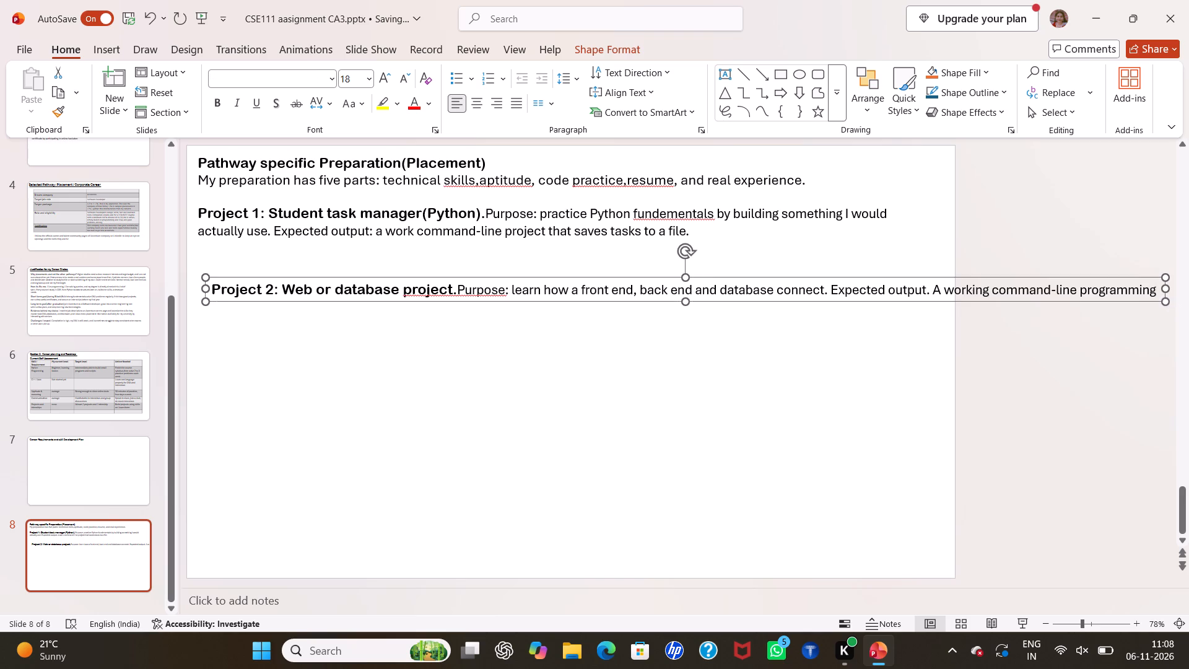
pyautogui.moveTo(1164, 305); pyautogui.dragTo(913, 440)
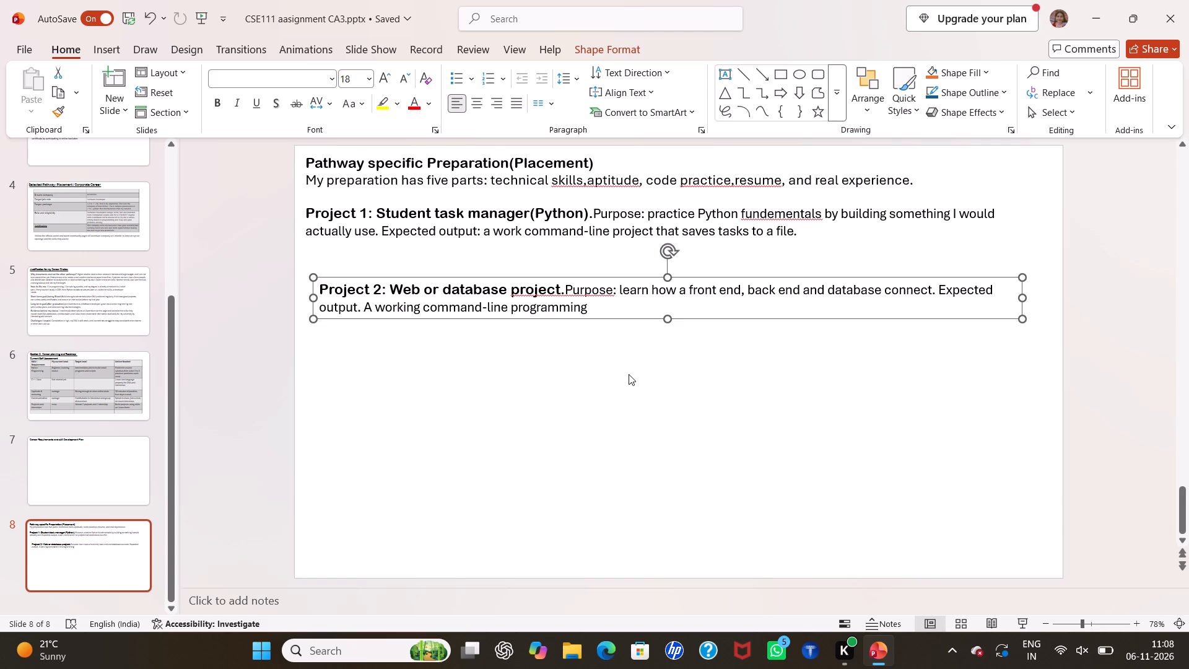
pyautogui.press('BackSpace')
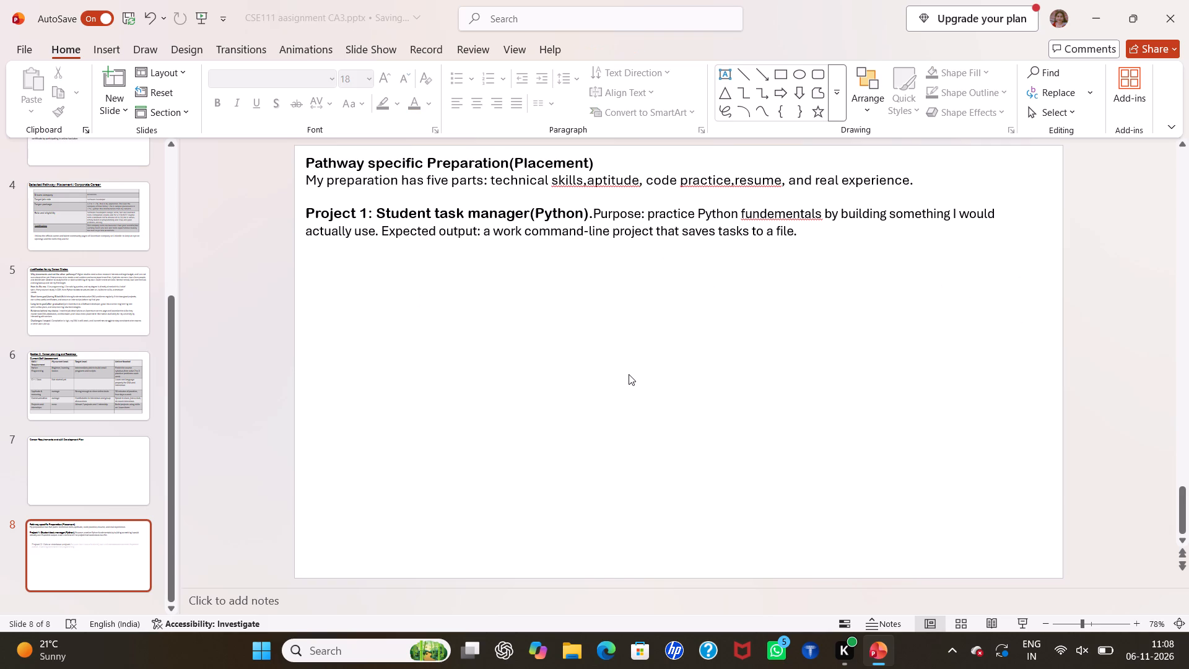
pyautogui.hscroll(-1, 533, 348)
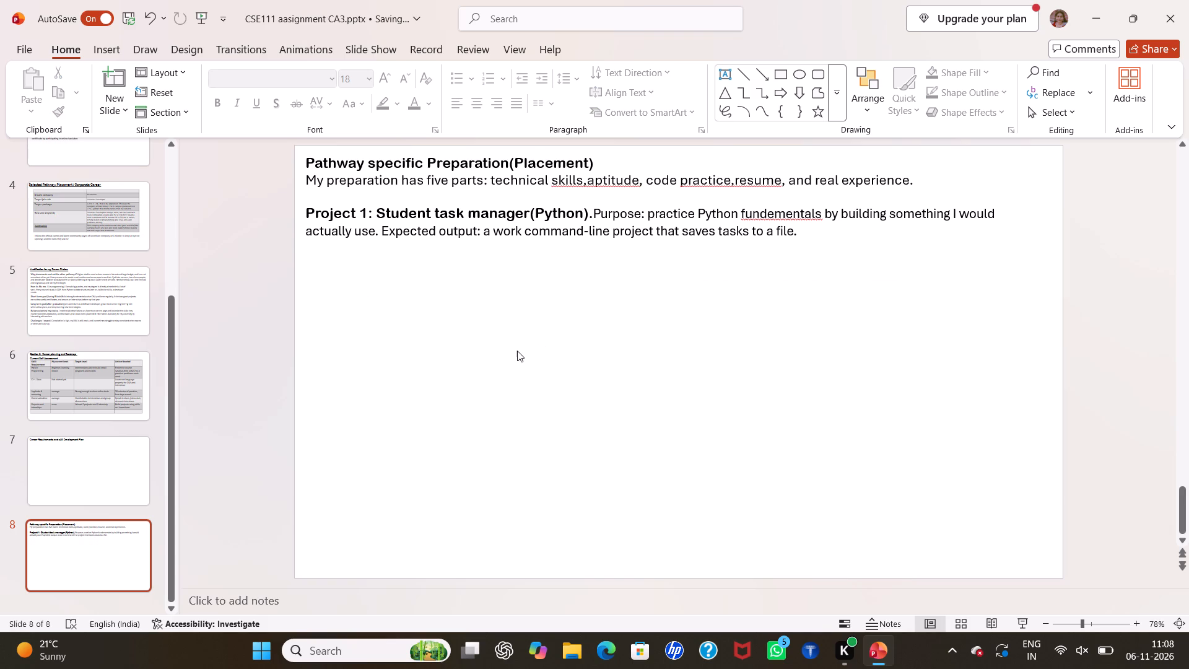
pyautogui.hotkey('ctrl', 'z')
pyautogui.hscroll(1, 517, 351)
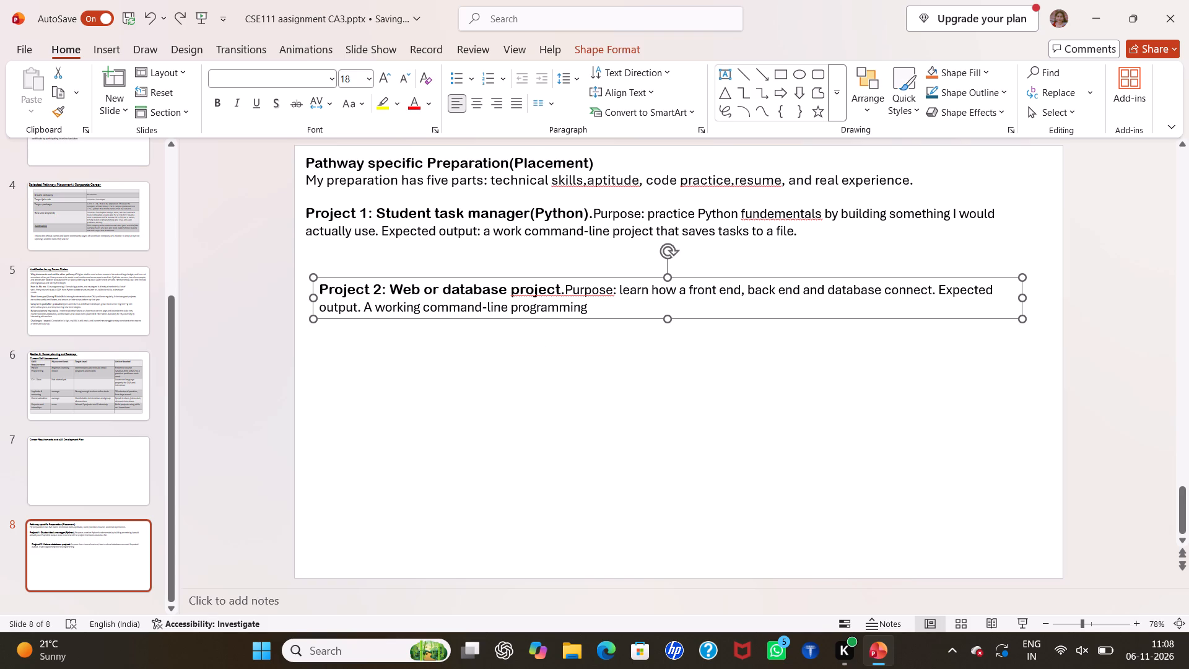
# Delete "A working command-line programming" from the end of the Project 2 text, keeping "Expected output.".
pyautogui.click(596, 312)
pyautogui.press('BackSpace')
pyautogui.press('BackSpace')
pyautogui.press('BackSpace')
pyautogui.press('BackSpace')
pyautogui.press('BackSpace')
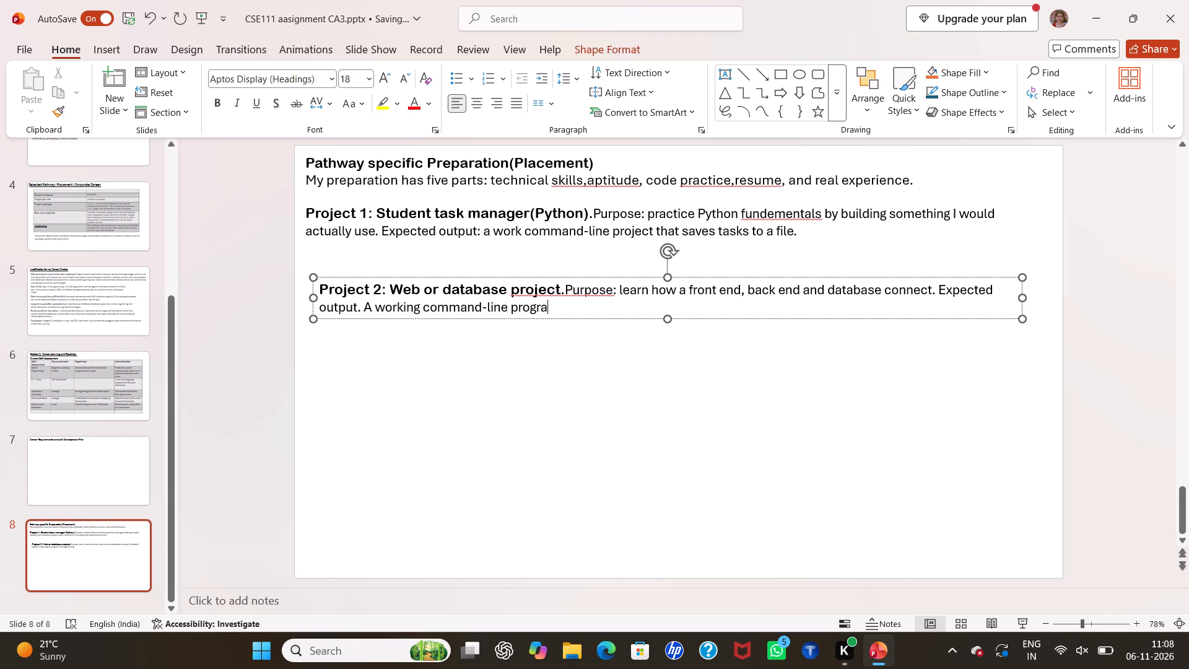
pyautogui.press('BackSpace')
pyautogui.press('BackSpace')
pyautogui.press('BackSpace')
pyautogui.press('BackSpace')
pyautogui.press('BackSpace')
pyautogui.press('BackSpace')
pyautogui.press('BackSpace')
pyautogui.press('BackSpace')
pyautogui.press('BackSpace')
pyautogui.press('BackSpace')
pyautogui.press('BackSpace')
pyautogui.press('BackSpace')
pyautogui.press('BackSpace')
pyautogui.press('BackSpace')
pyautogui.press('BackSpace')
pyautogui.press('BackSpace')
pyautogui.press('BackSpace')
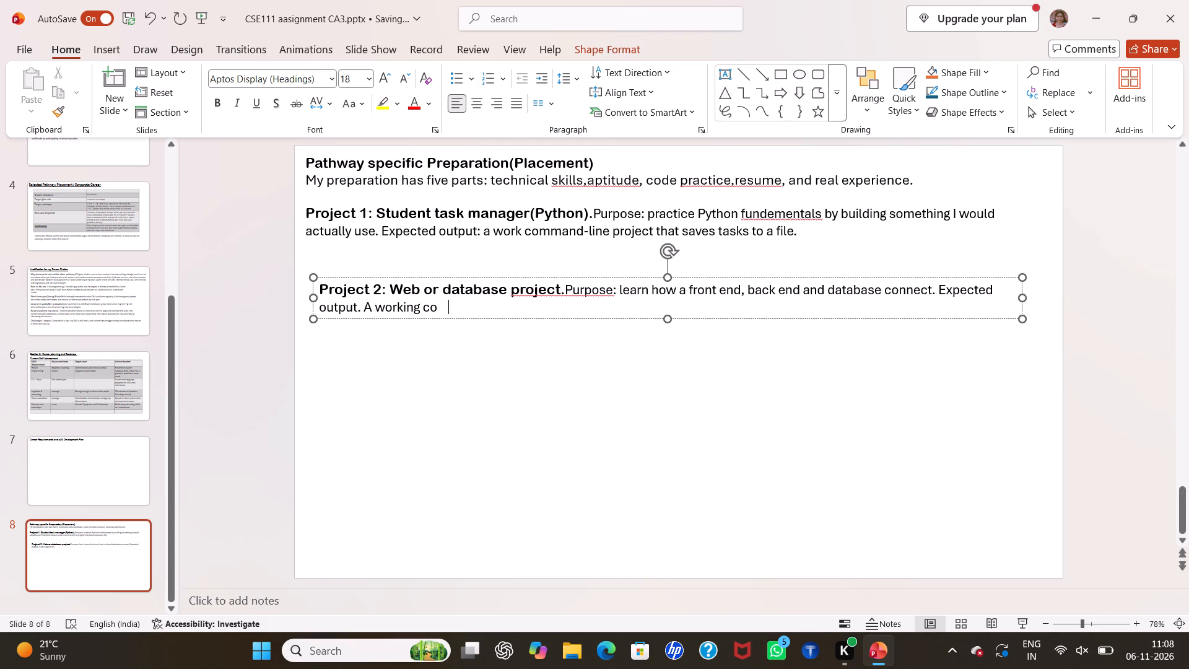
pyautogui.press('BackSpace')
pyautogui.press('BackSpace')
pyautogui.press('BackSpace')
pyautogui.press('BackSpace')
pyautogui.press('BackSpace')
pyautogui.press('BackSpace')
pyautogui.press('BackSpace')
pyautogui.press('BackSpace')
pyautogui.press('BackSpace')
pyautogui.press('BackSpace')
pyautogui.press('BackSpace')
pyautogui.press('BackSpace')
pyautogui.press('BackSpace')
# Continue the Project 2 expected output with "a small working application based on GitHub".
pyautogui.press('space')
pyautogui.write('a small')
pyautogui.press('space')
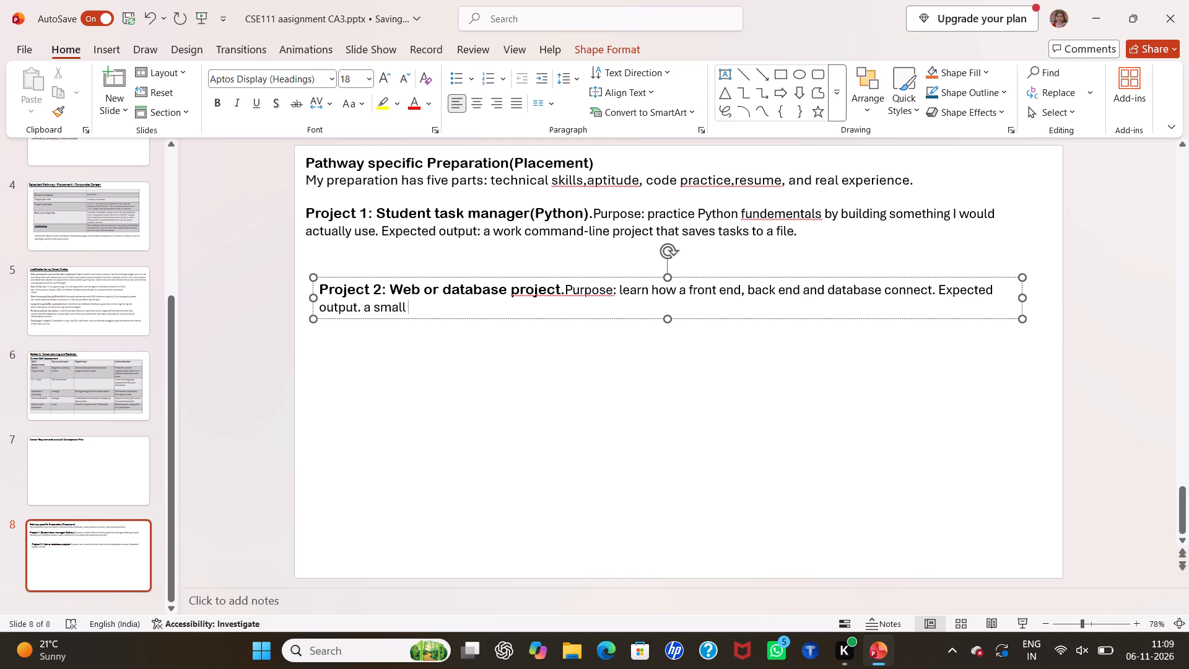
pyautogui.write('work')
pyautogui.write('ing application')
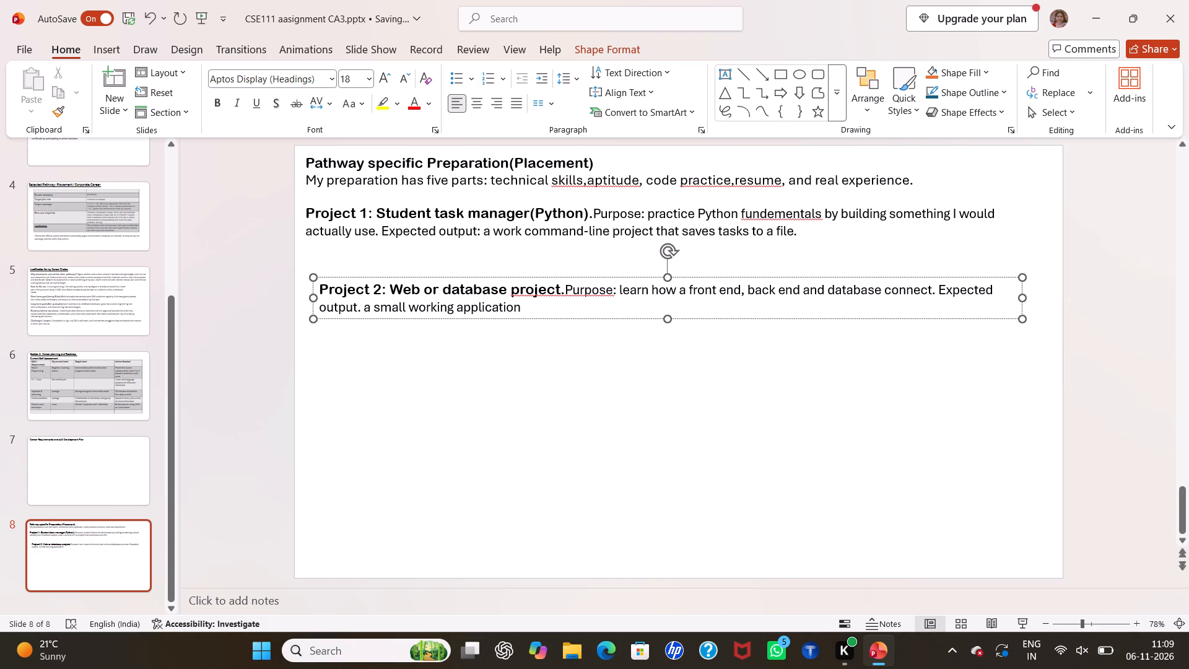
pyautogui.press('space')
pyautogui.write('based')
pyautogui.press('space')
pyautogui.write('on')
pyautogui.press('space')
pyautogui.write('GI')
pyautogui.press('BackSpace')
pyautogui.write('it')
pyautogui.write('Hub')
pyautogui.press('space')
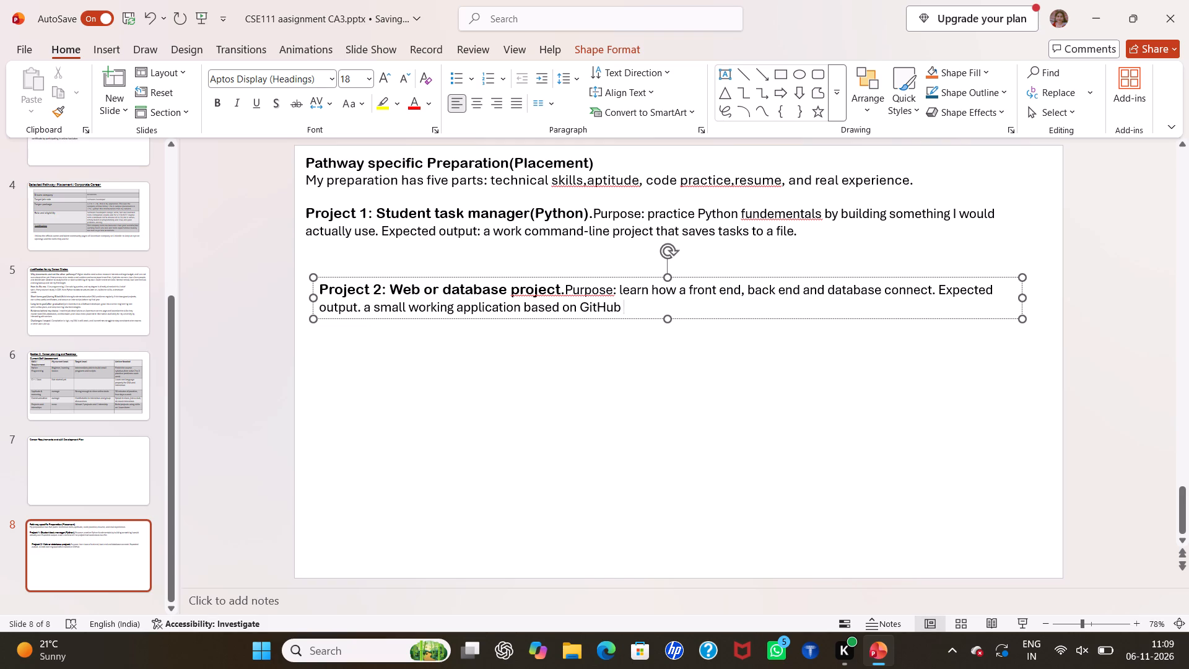
# Finish the Project 2 expected output sentence with "with a README.".
pyautogui.write('with a')
pyautogui.press('space')
pyautogui.write('Re')
pyautogui.press('BackSpace')
pyautogui.write('EAD')
pyautogui.press('m')
pyautogui.press('BackSpace')
pyautogui.write('ME')
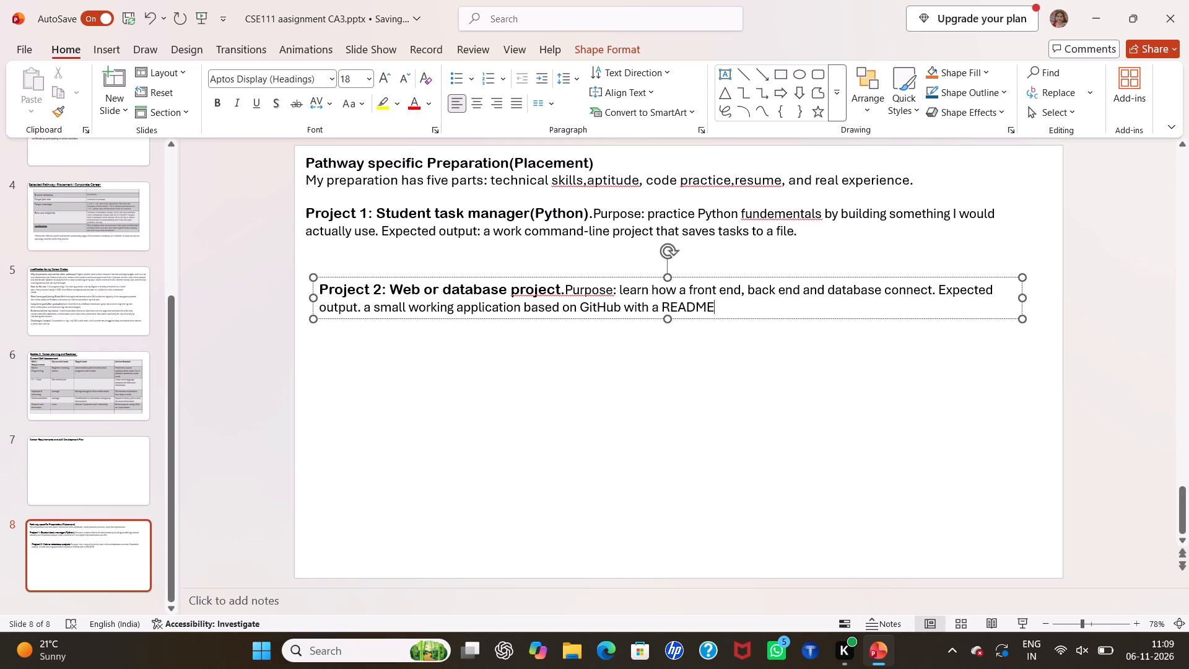
pyautogui.press('.')
# Move the Project 2 text box closer beneath Project 1, aligning its left edge with the text above.
pyautogui.click(499, 336)
pyautogui.click(321, 283)
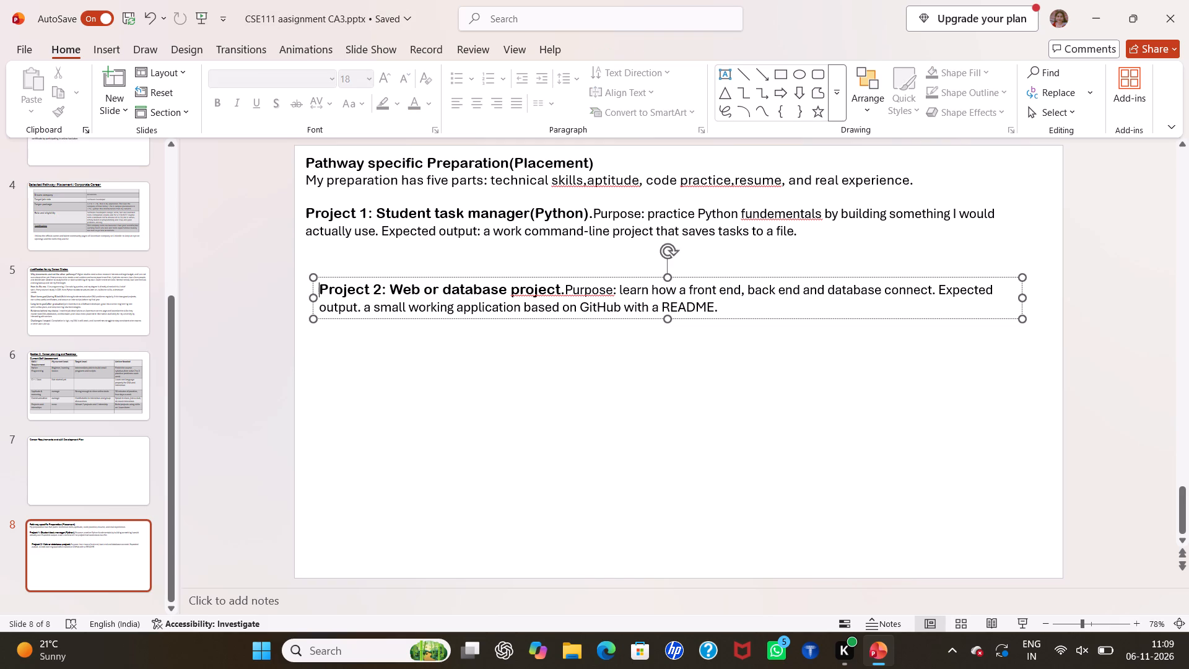
pyautogui.moveTo(311, 273); pyautogui.dragTo(299, 253)
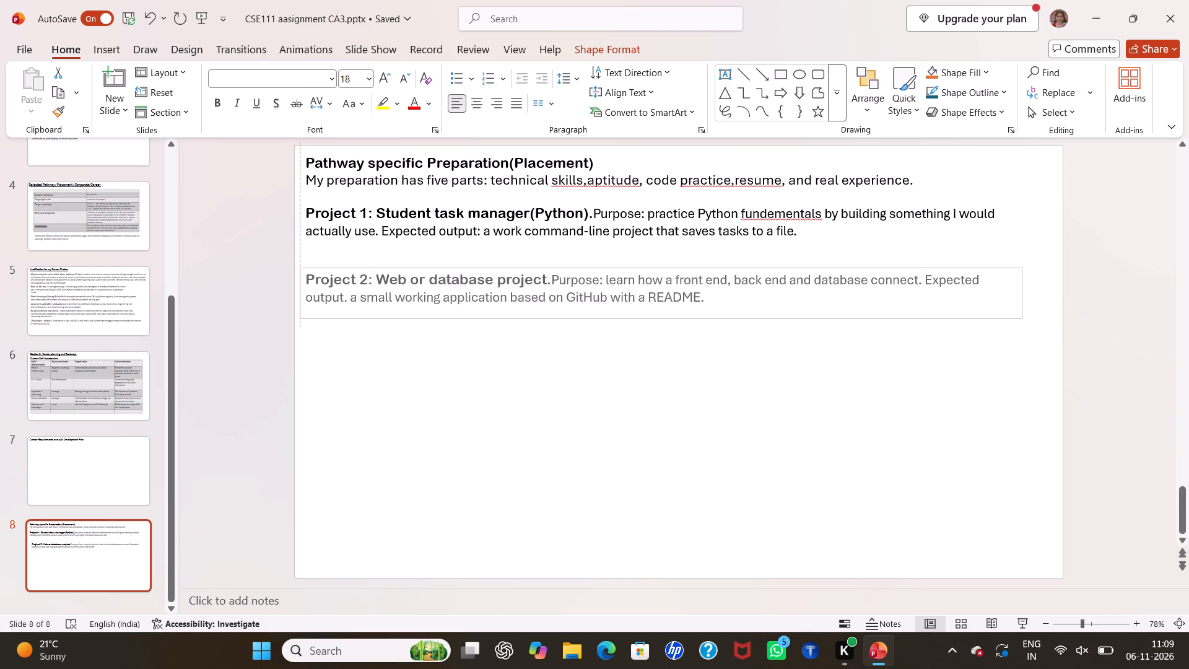
pyautogui.moveTo(299, 253); pyautogui.dragTo(300, 253)
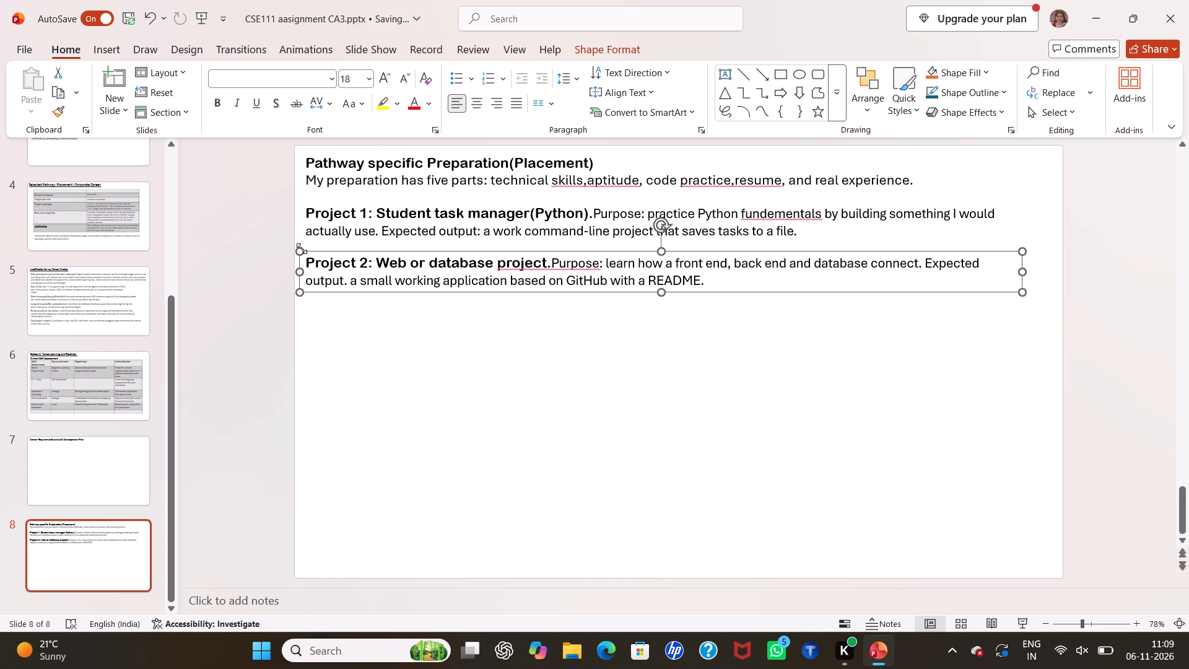
# Move the Project 2 text box slightly up so it sits directly beneath the Project 1 text.
pyautogui.moveTo(302, 248); pyautogui.dragTo(302, 240)
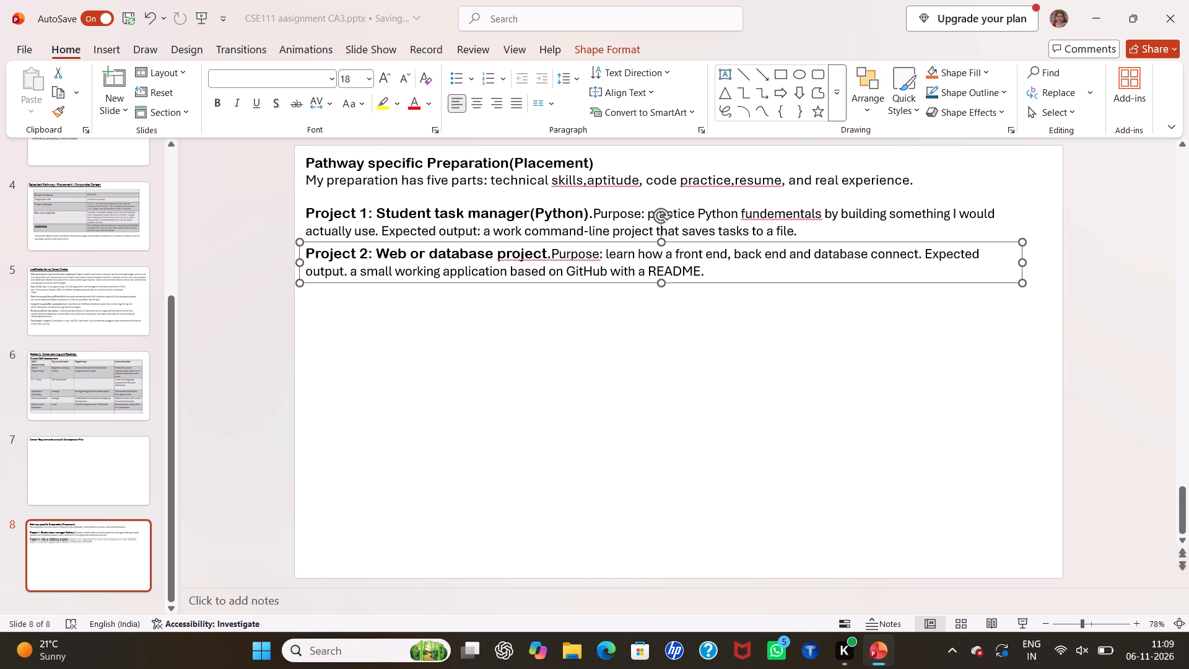
pyautogui.click(406, 363)
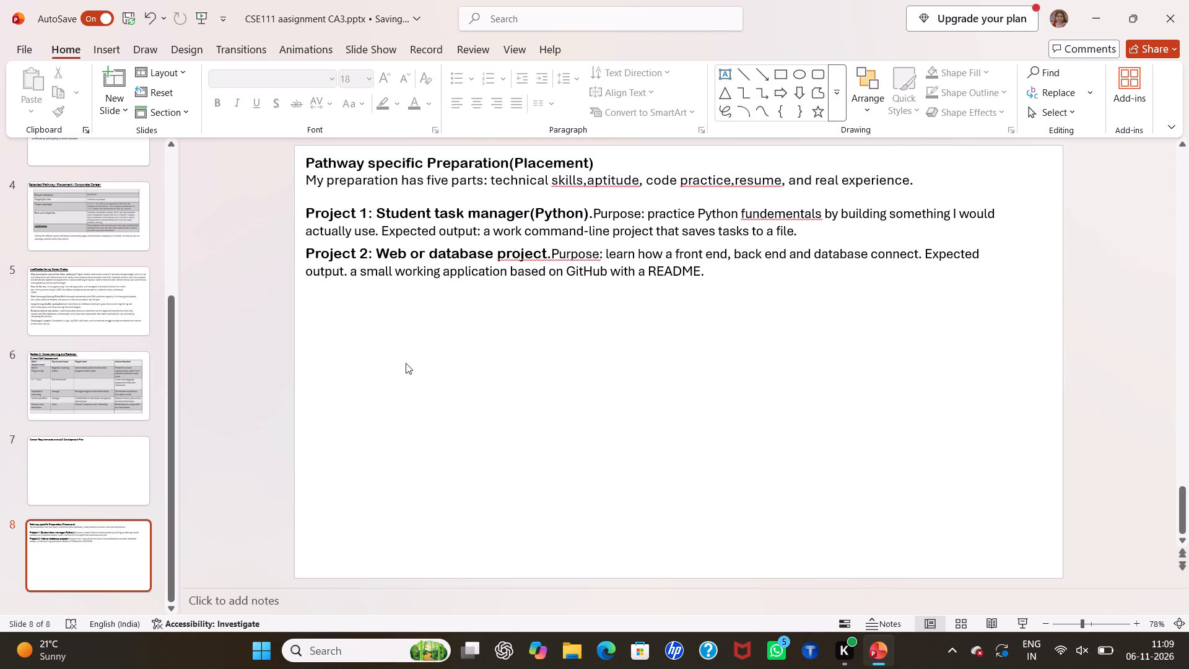
# Add a new text box below Project 2 with the heading "Intenship Target." in Arial Rounded MT Bold.
pyautogui.click(304, 300)
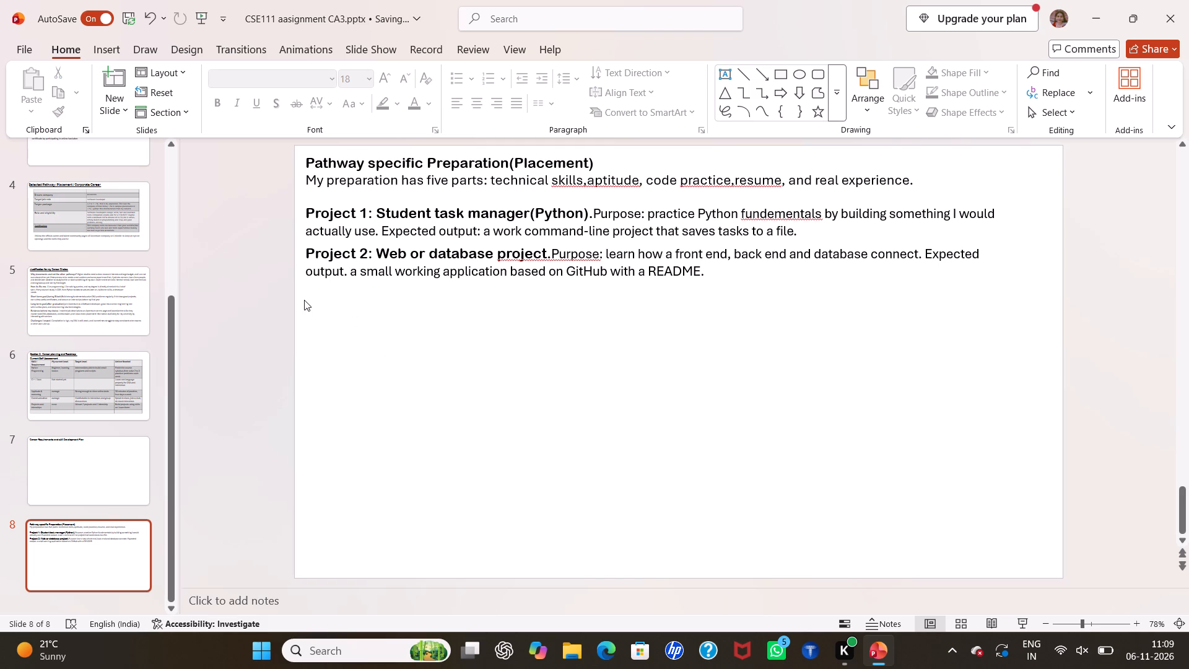
pyautogui.doubleClick(315, 299)
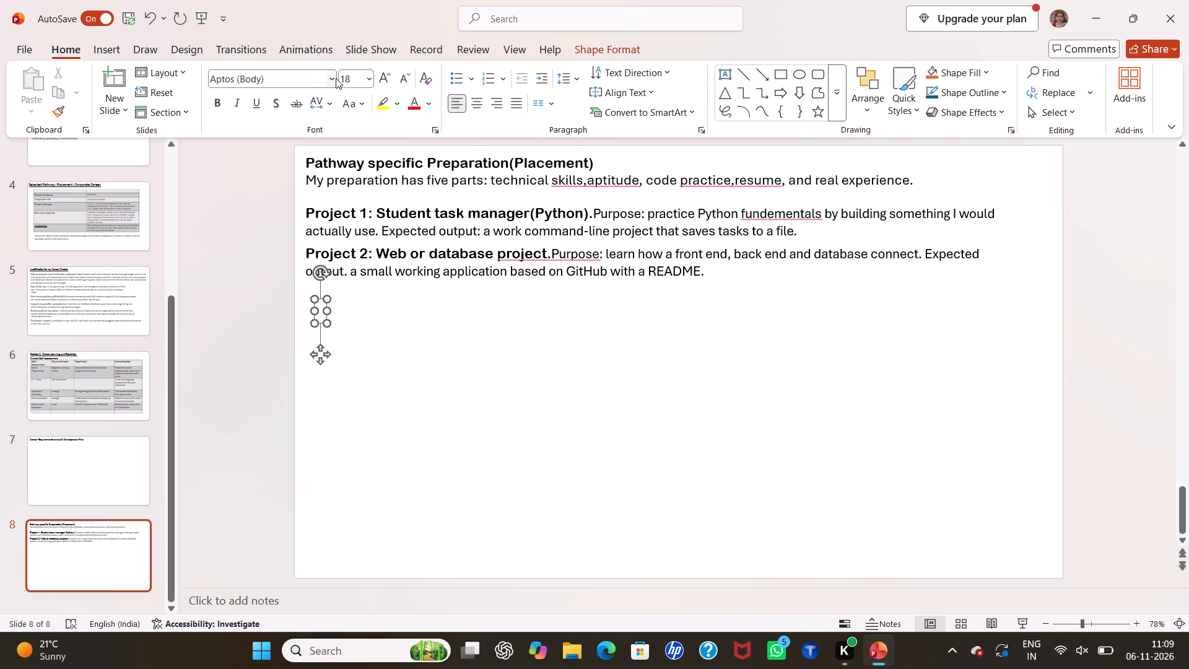
pyautogui.click(336, 78)
pyautogui.click(328, 180)
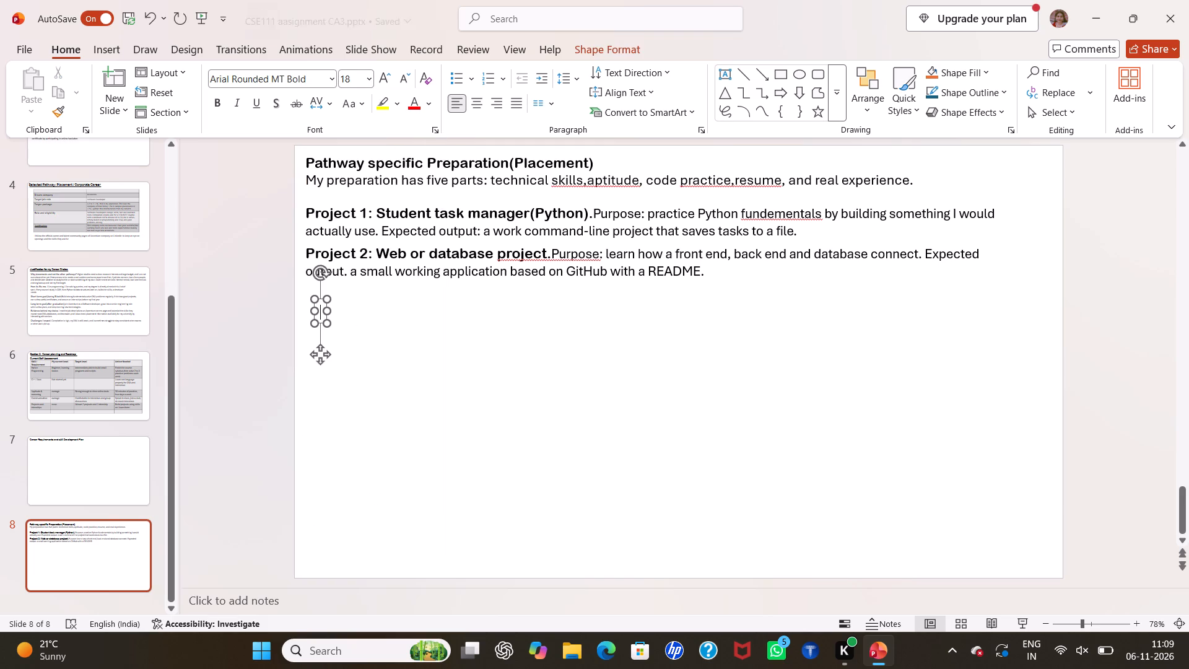
pyautogui.write('In')
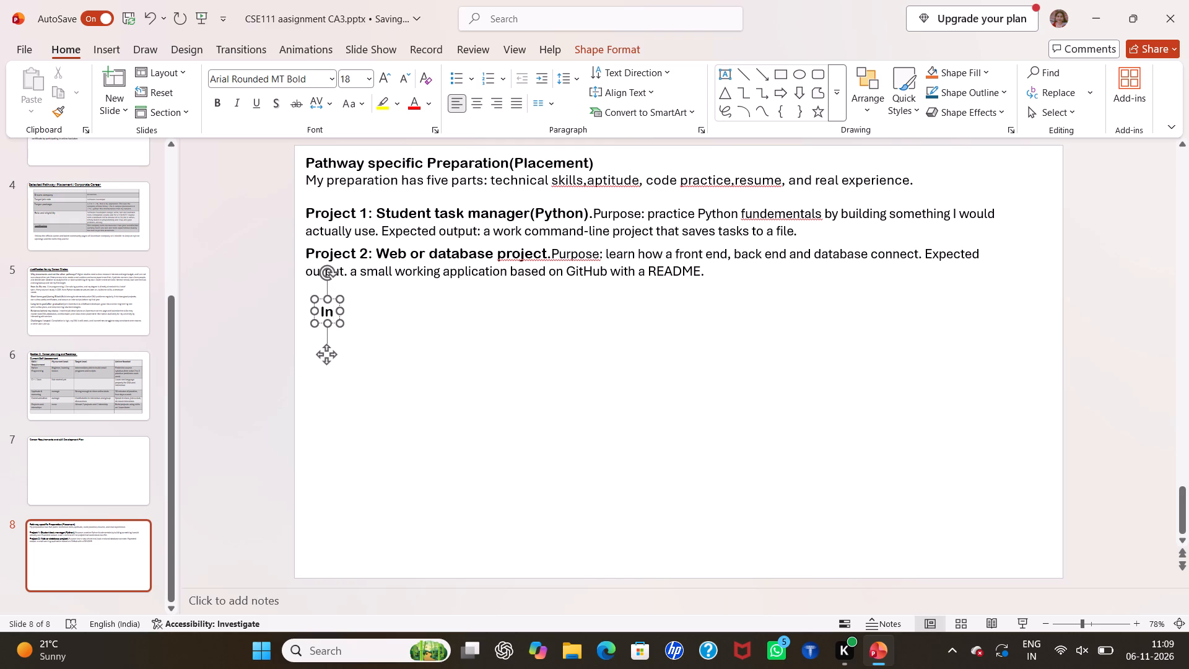
pyautogui.write('tenship')
pyautogui.press('space')
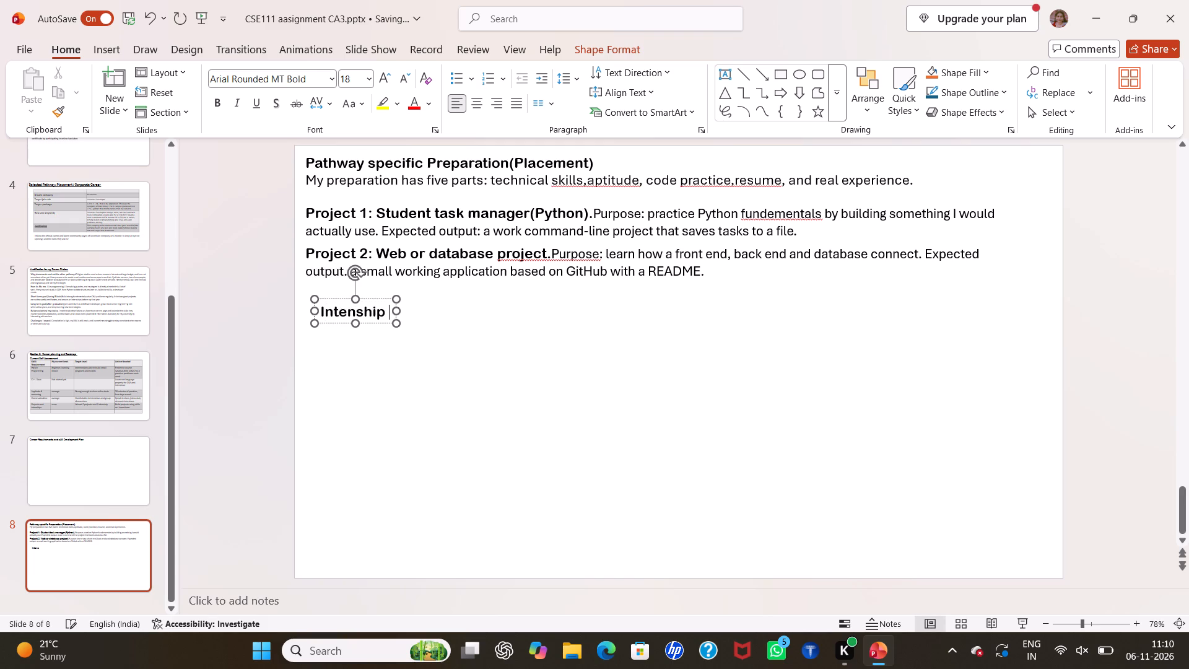
pyautogui.write('Target')
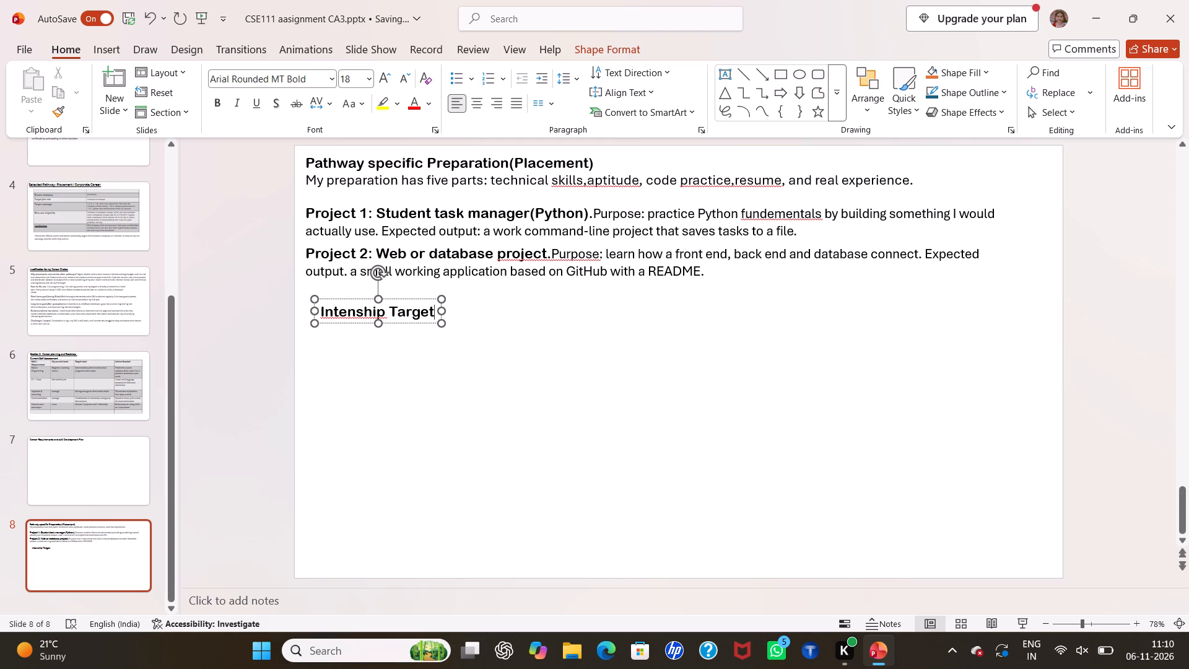
pyautogui.write('.')
pyautogui.press('space')
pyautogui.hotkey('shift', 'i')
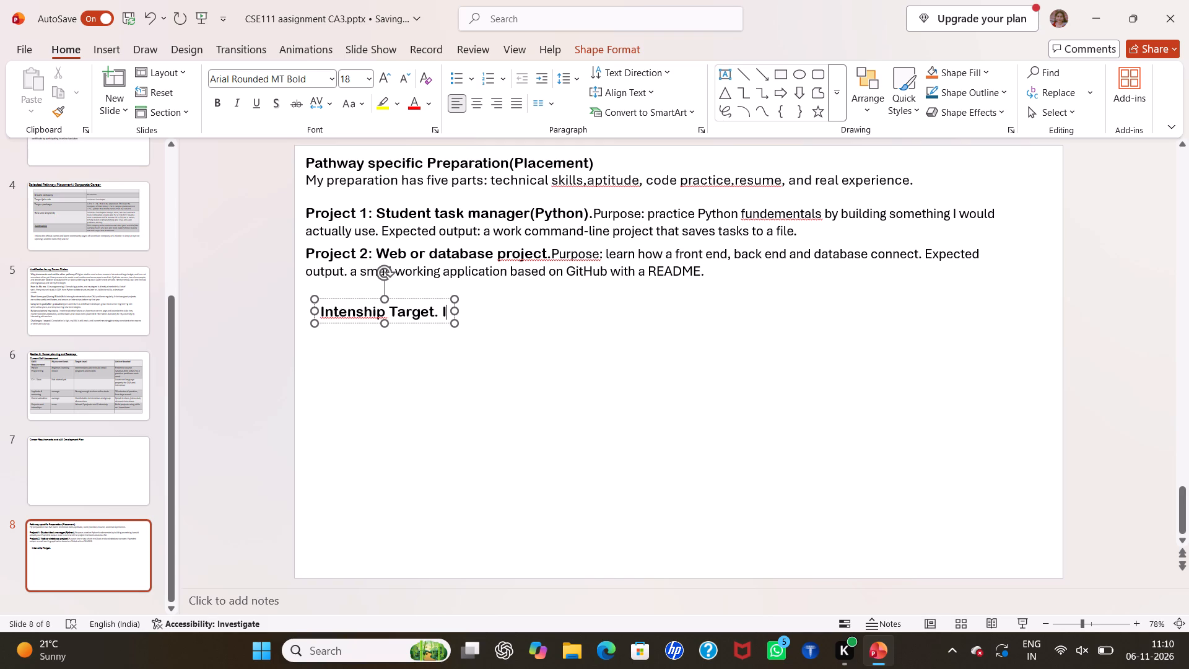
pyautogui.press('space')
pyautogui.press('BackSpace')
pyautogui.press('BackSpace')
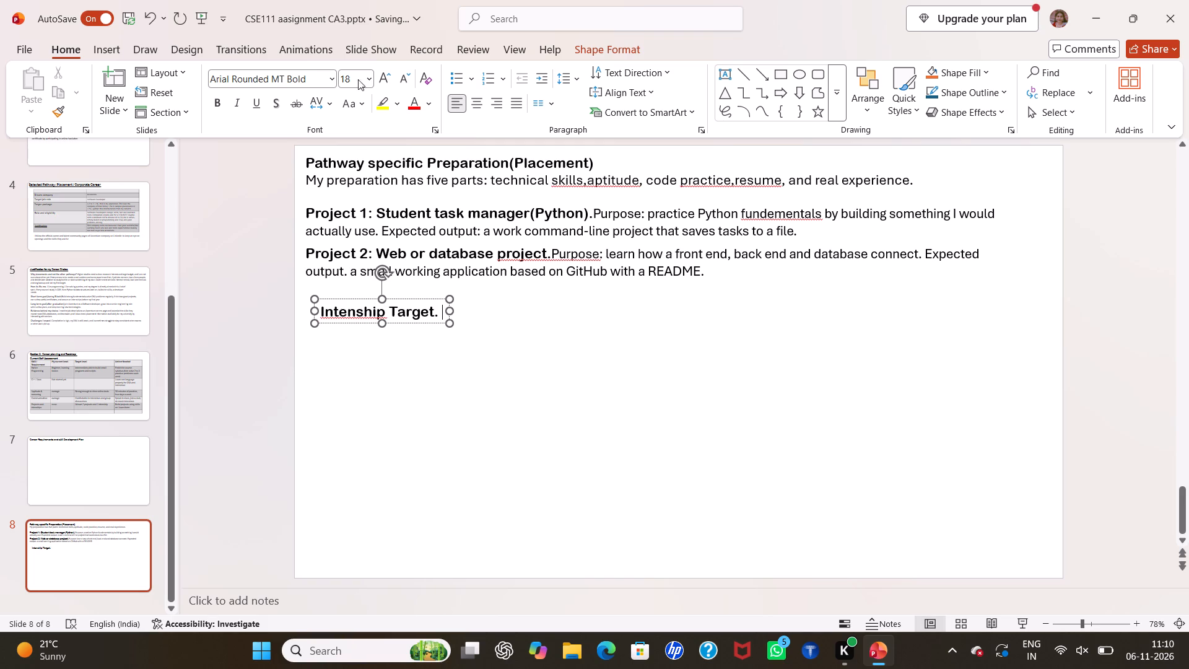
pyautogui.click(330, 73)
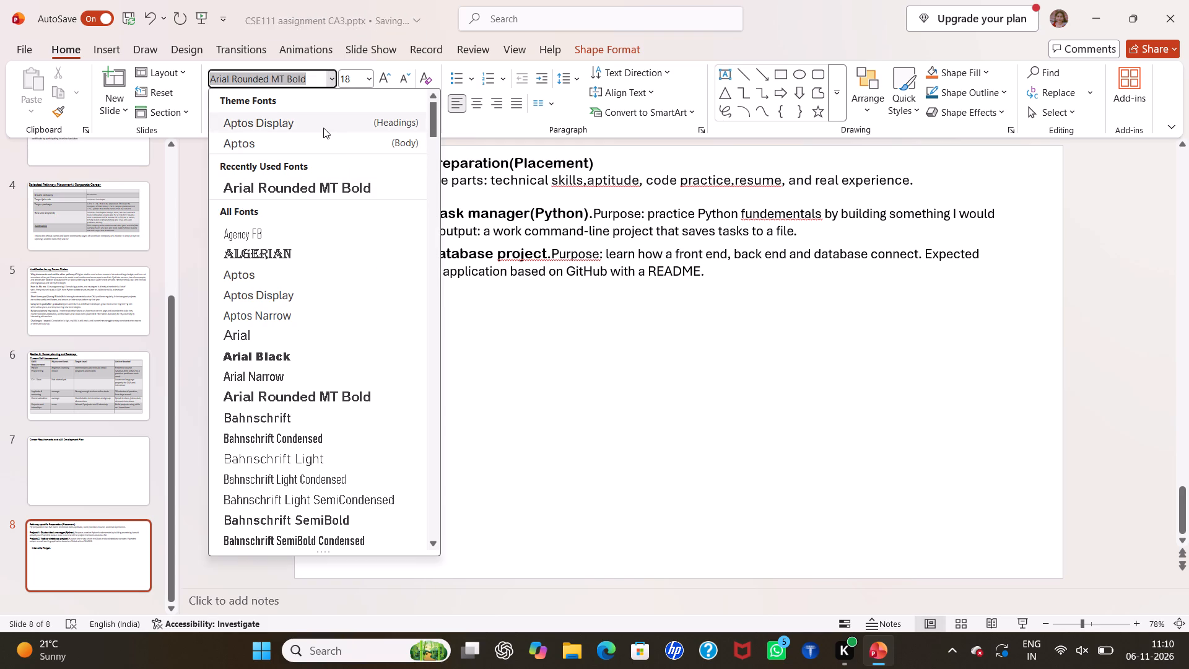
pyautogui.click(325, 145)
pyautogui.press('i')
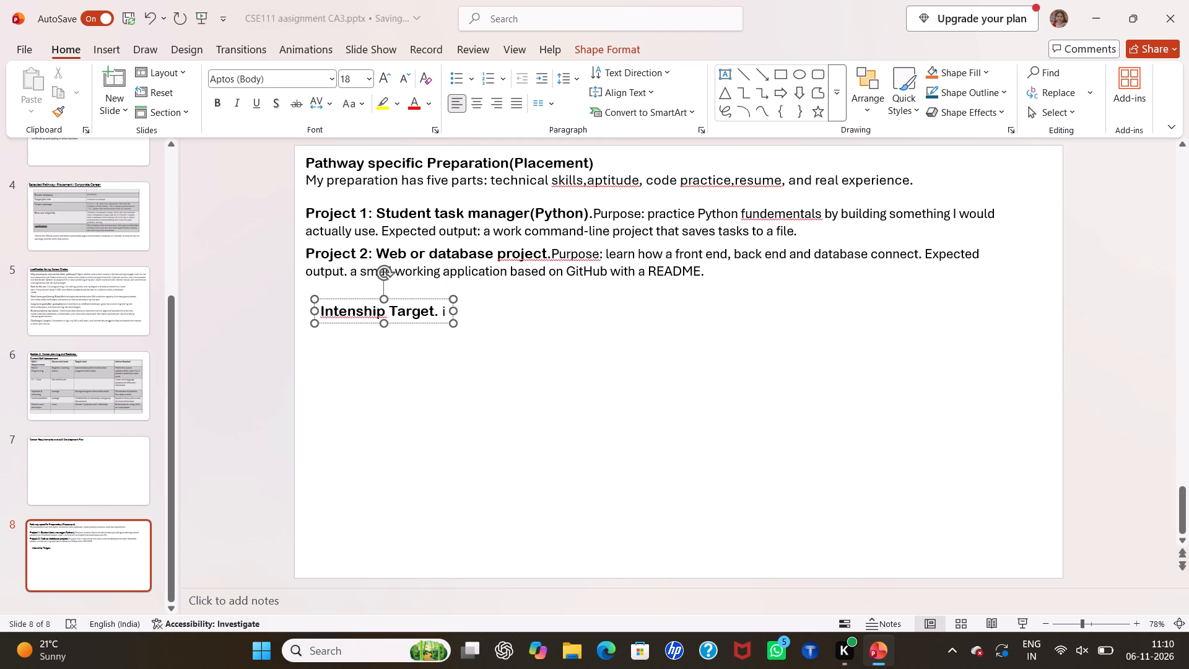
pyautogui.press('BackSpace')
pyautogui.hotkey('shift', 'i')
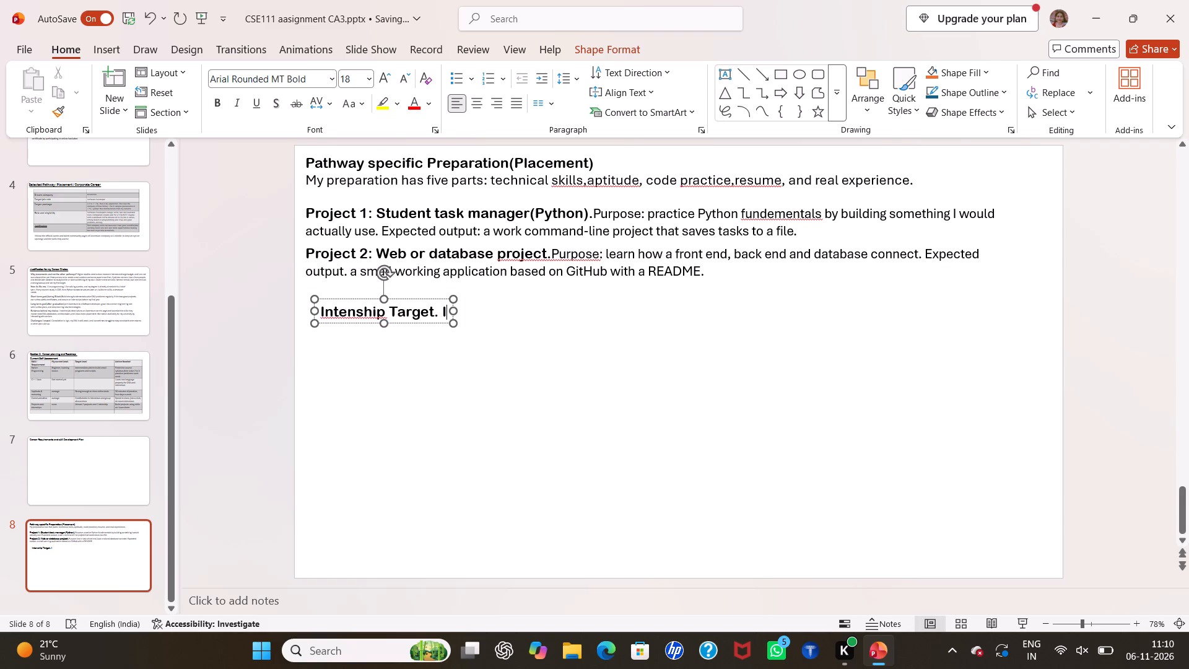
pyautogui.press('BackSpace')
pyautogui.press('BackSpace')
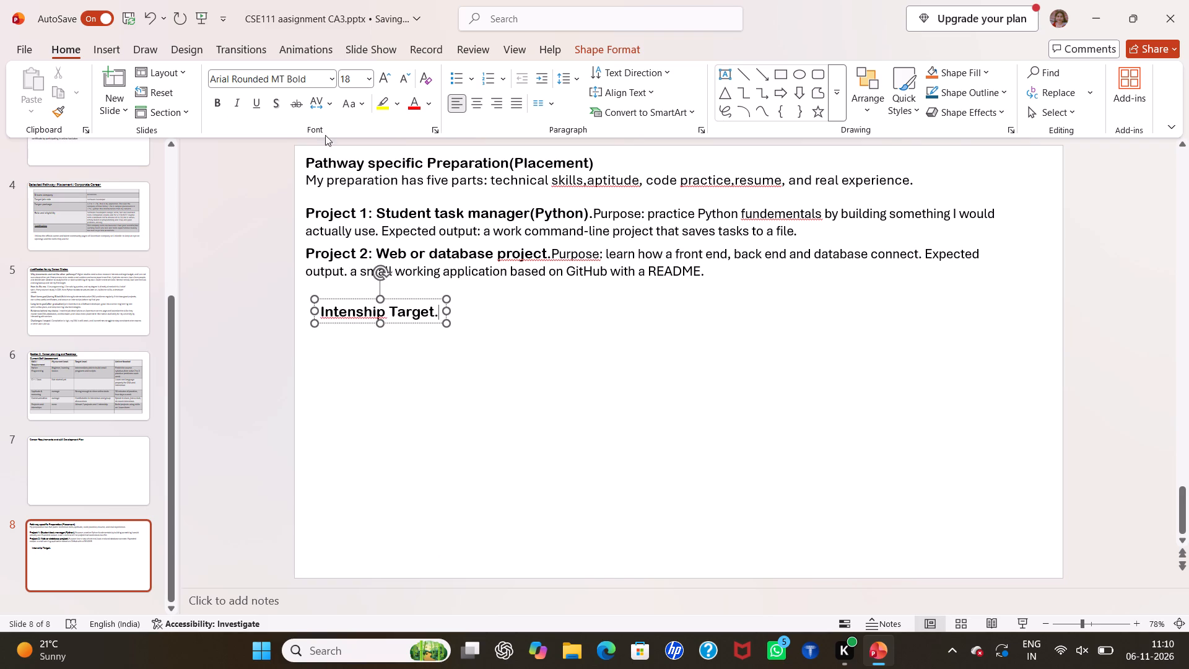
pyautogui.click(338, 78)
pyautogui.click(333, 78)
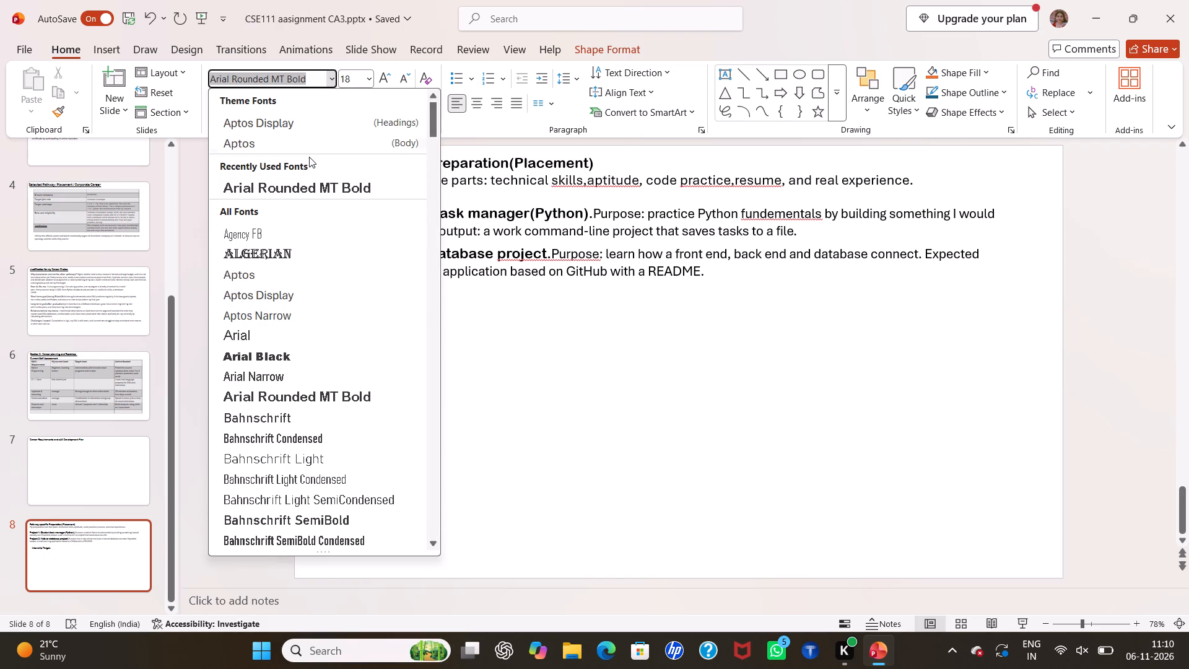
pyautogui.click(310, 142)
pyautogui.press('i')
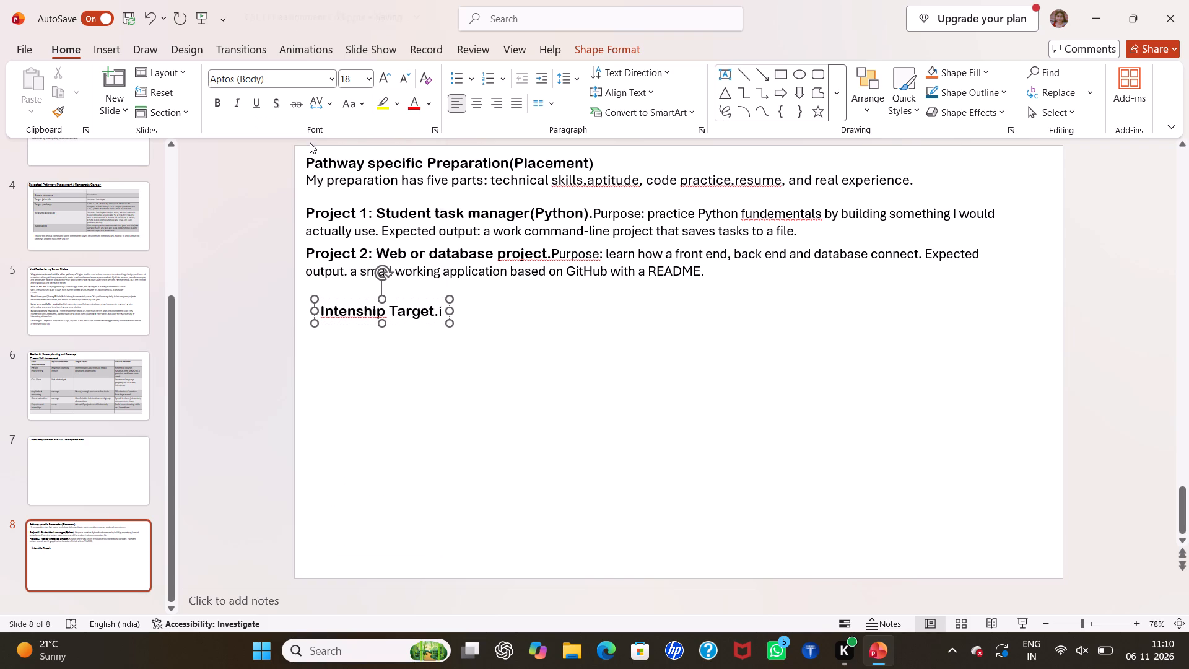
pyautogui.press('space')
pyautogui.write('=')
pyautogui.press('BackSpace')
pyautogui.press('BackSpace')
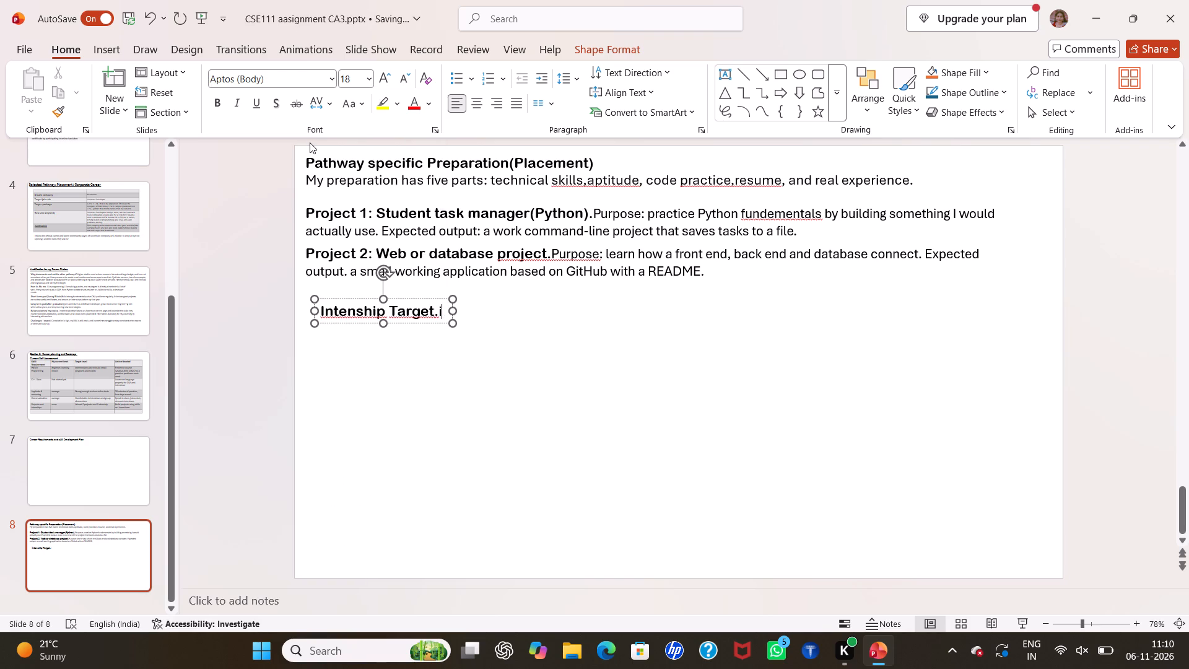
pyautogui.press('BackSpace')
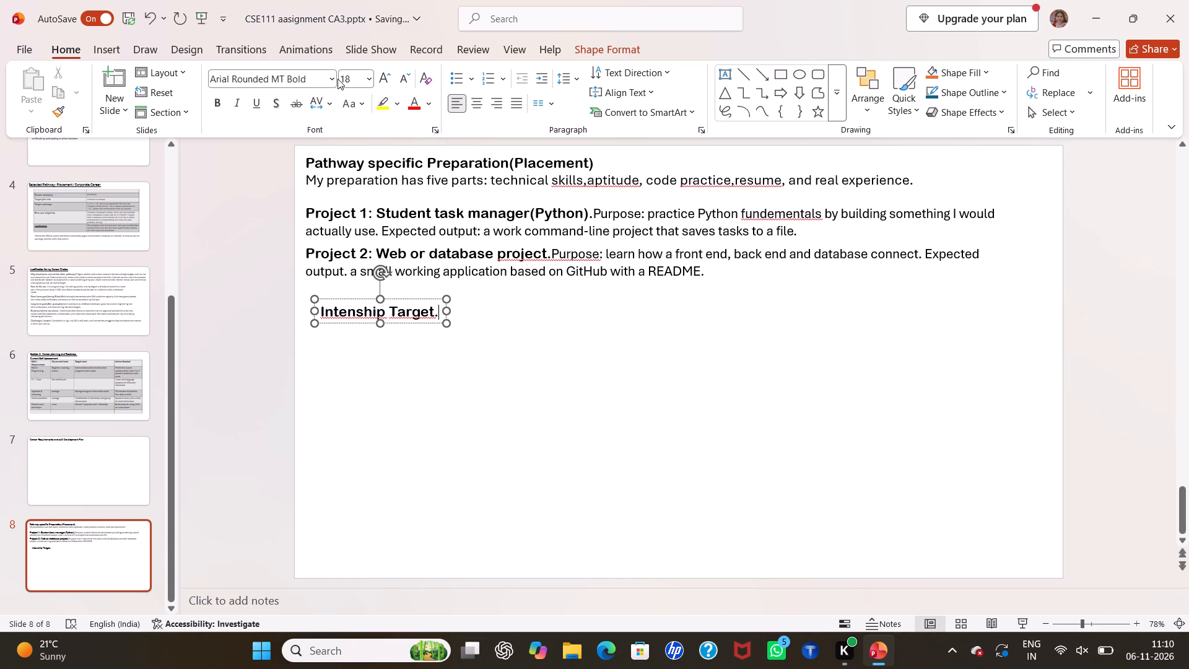
# Continue after the heading in Aptos (Body) with "I plan to apply for a summer internship after 4th semester".
pyautogui.click(329, 81)
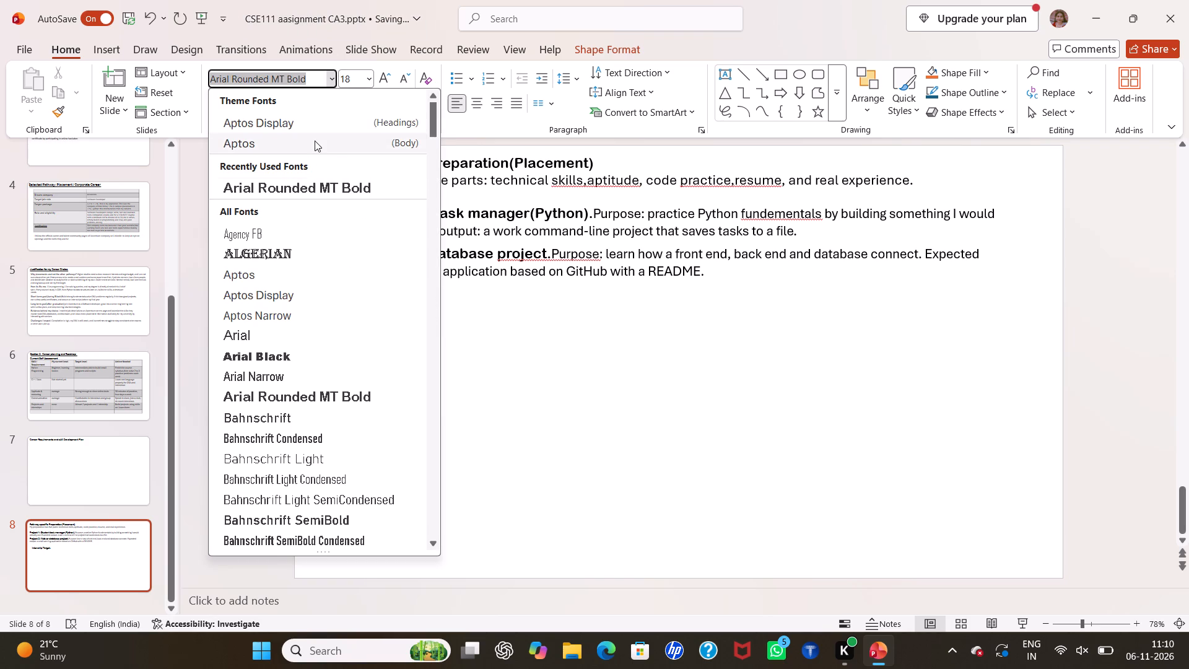
pyautogui.click(315, 141)
pyautogui.write('I')
pyautogui.press('space')
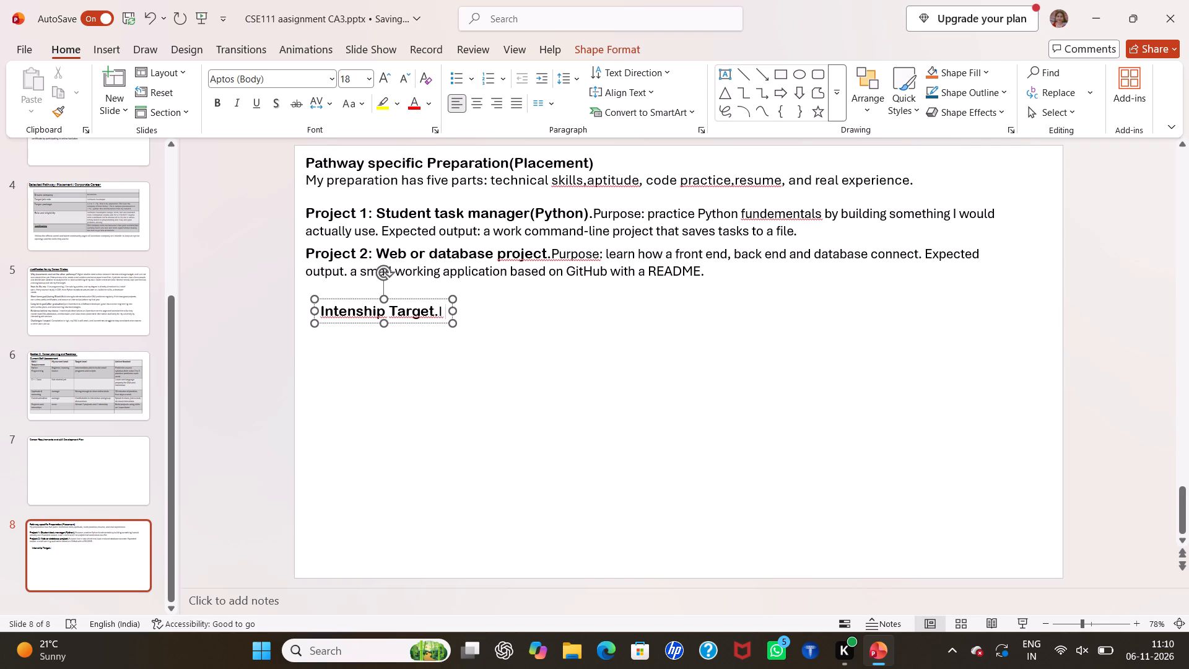
pyautogui.write('plan to apply')
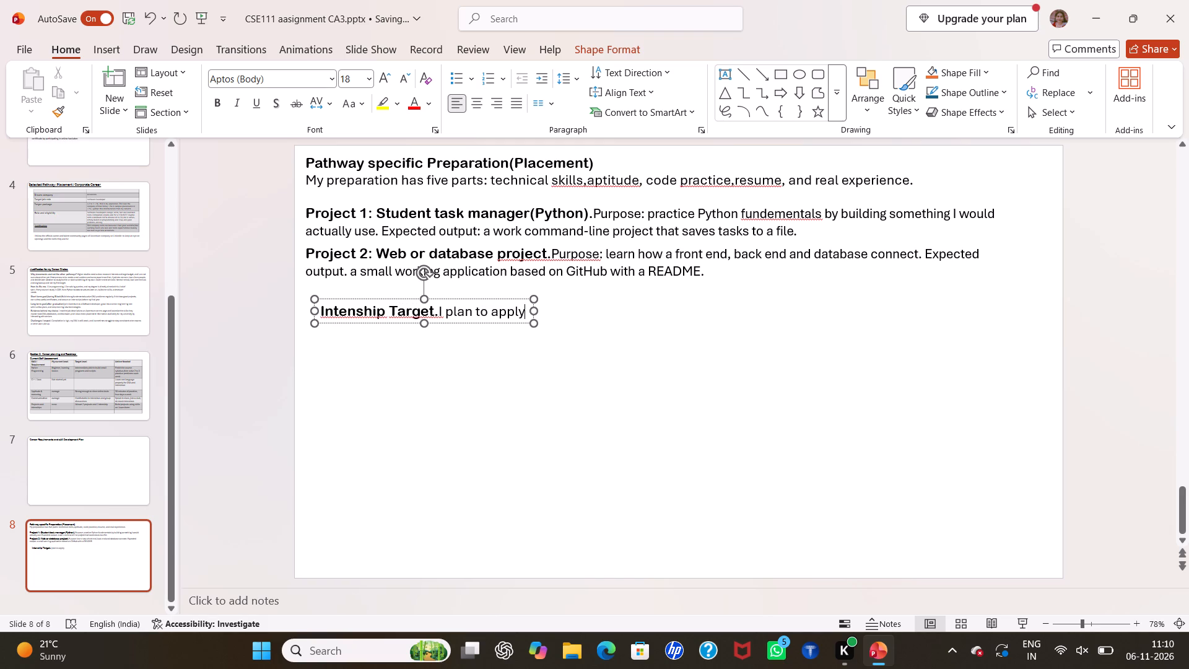
pyautogui.press('space')
pyautogui.write('for a summr')
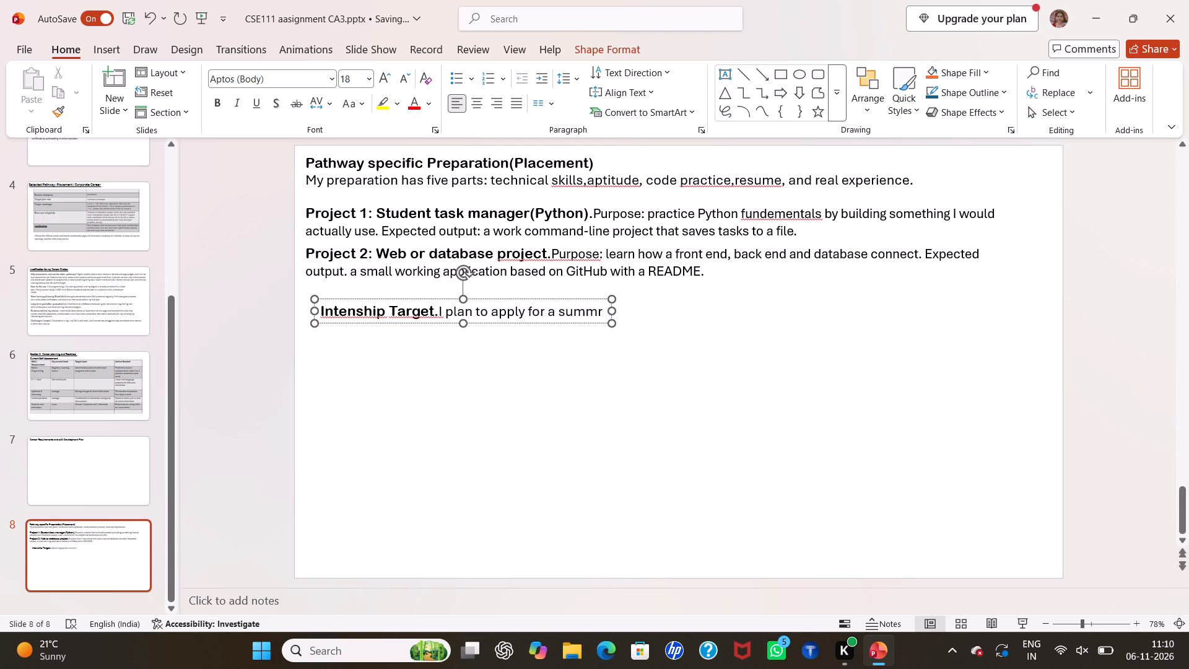
pyautogui.press('BackSpace')
pyautogui.write('er')
pyautogui.press('space')
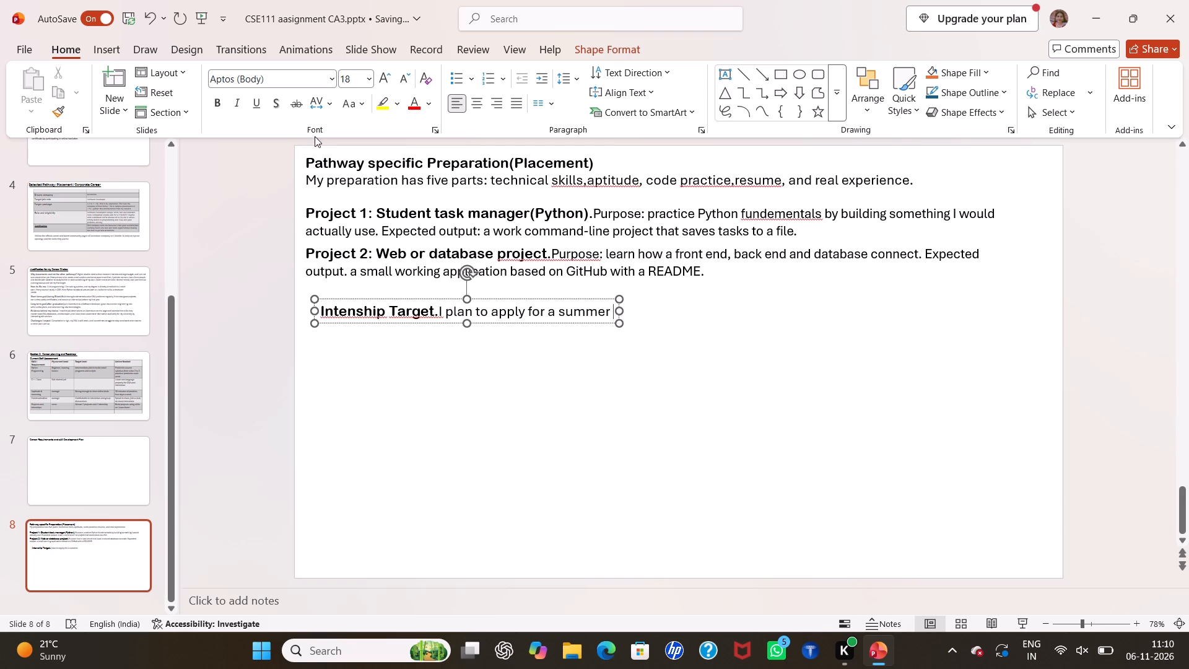
pyautogui.write('in')
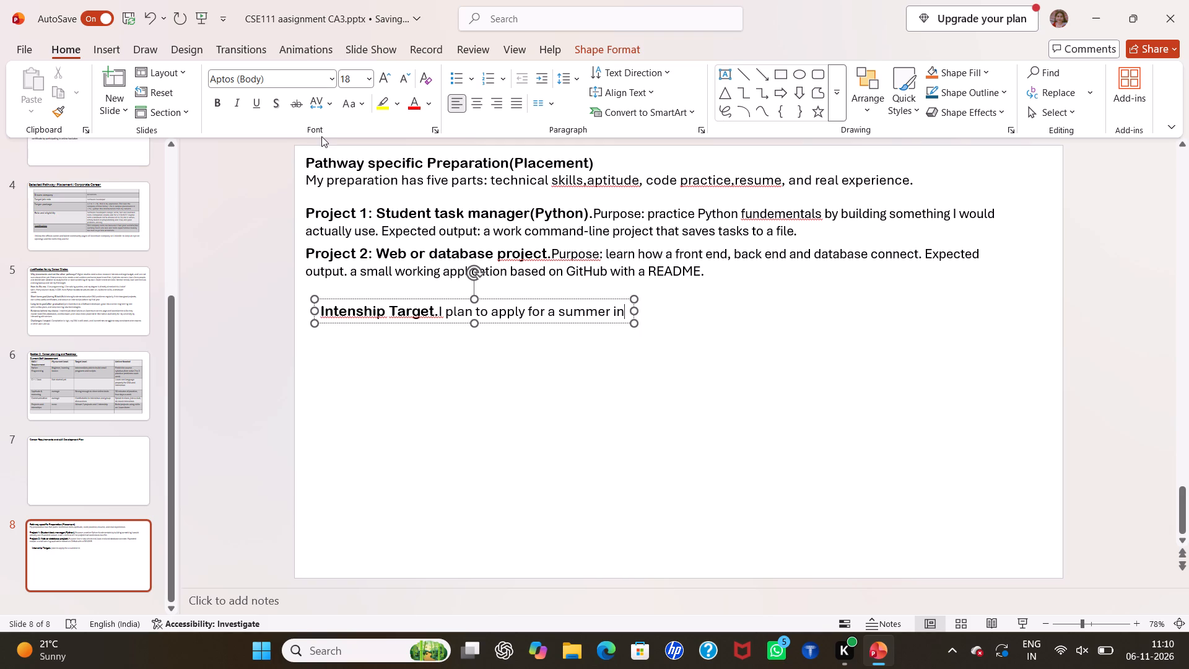
pyautogui.write('tens')
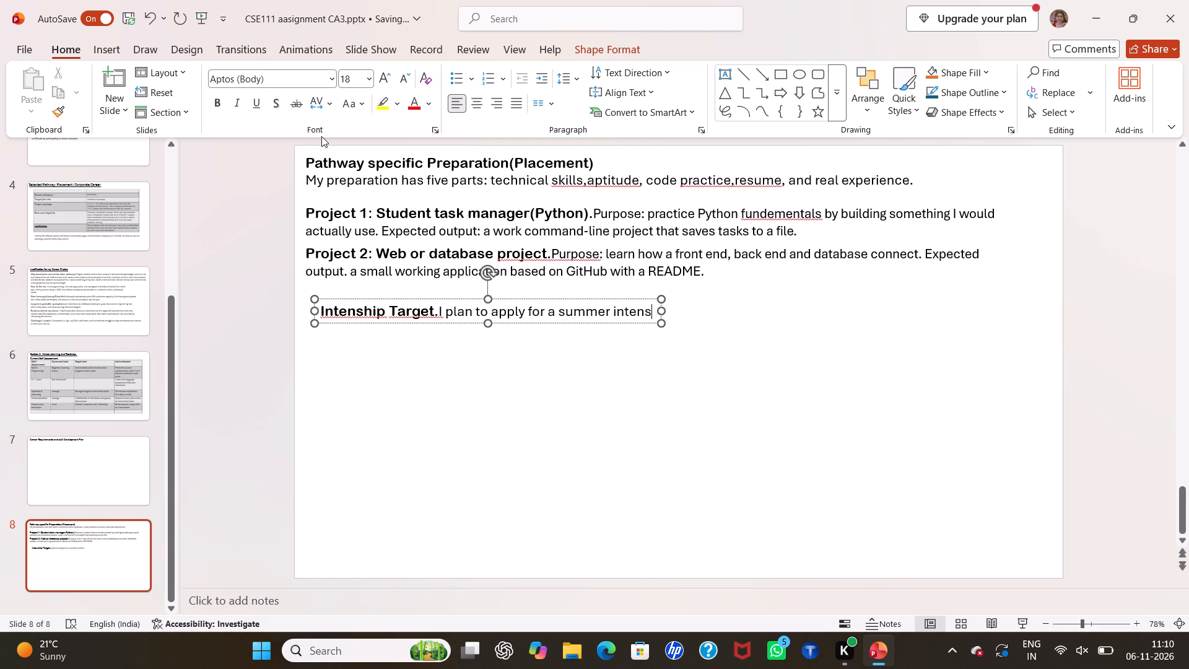
pyautogui.write('hip')
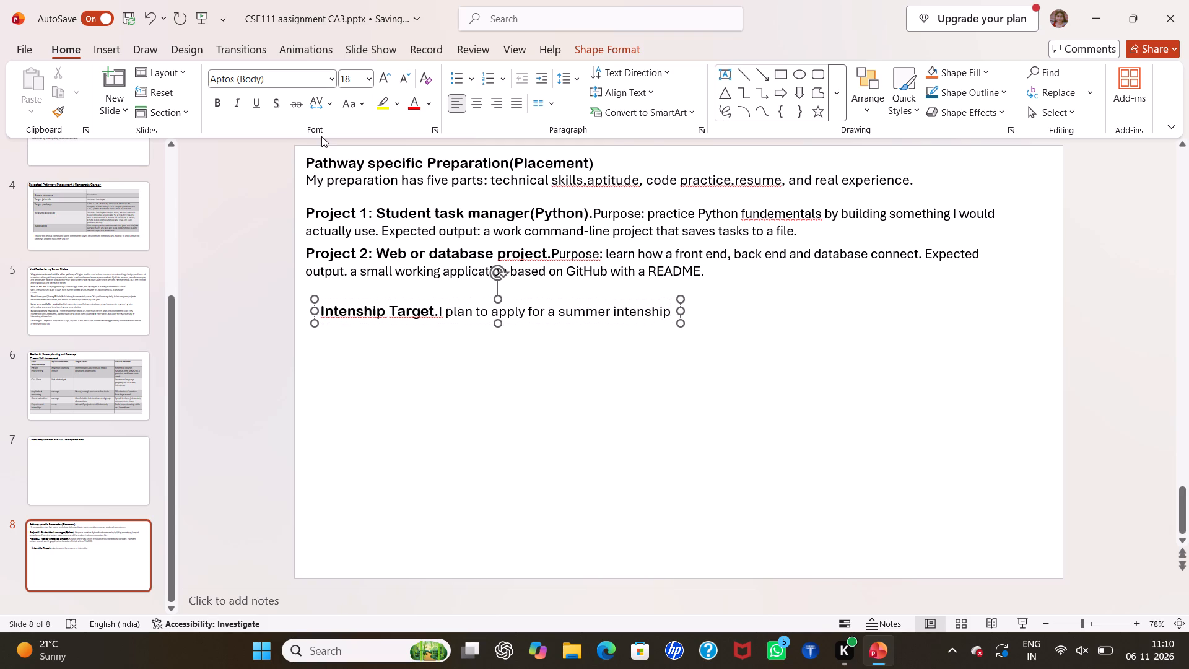
pyautogui.press('space')
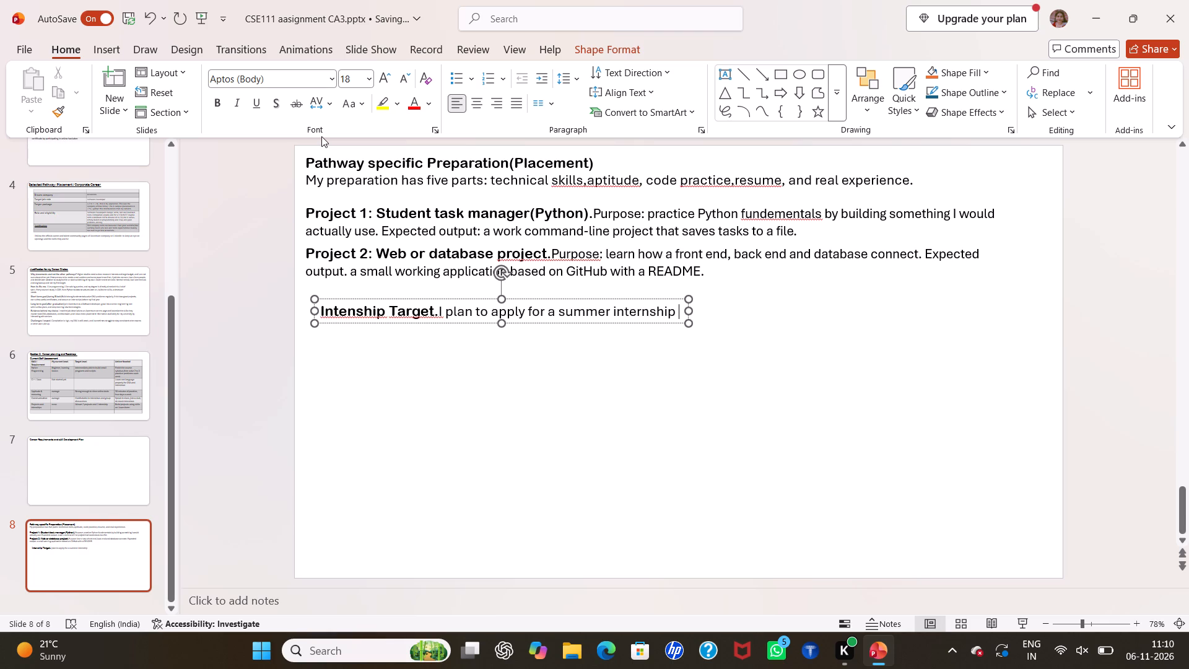
pyautogui.write('after 4th semister')
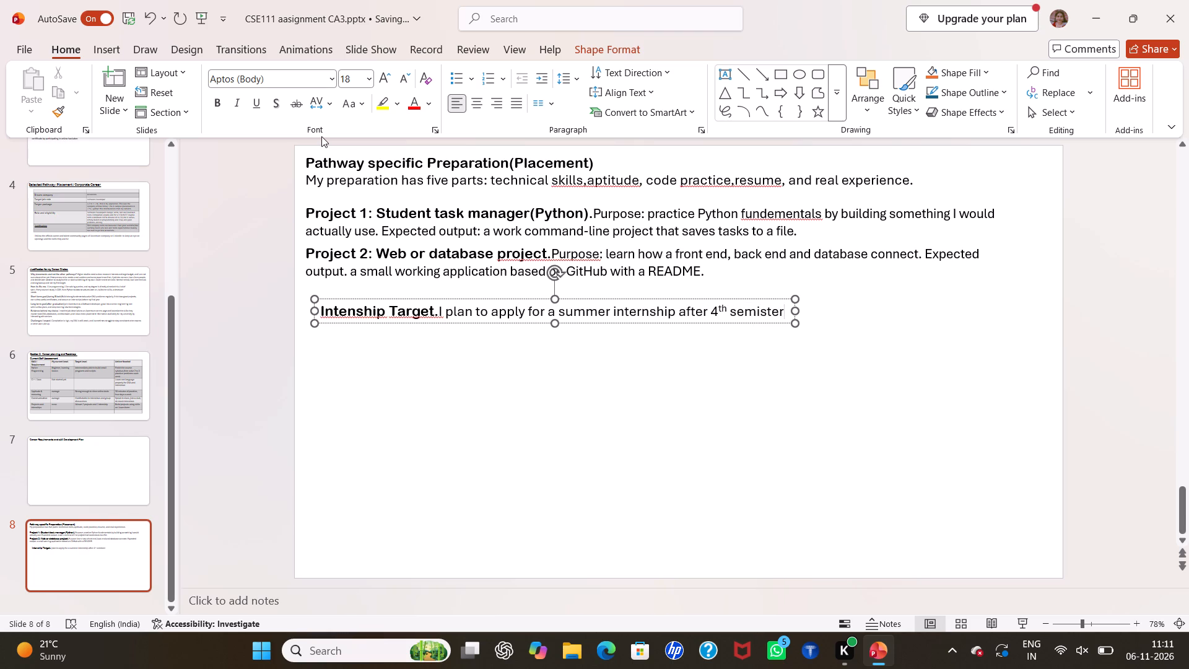
# Extend the internship target sentence with ", first through the university and then directly".
pyautogui.write(', first through')
pyautogui.press('space')
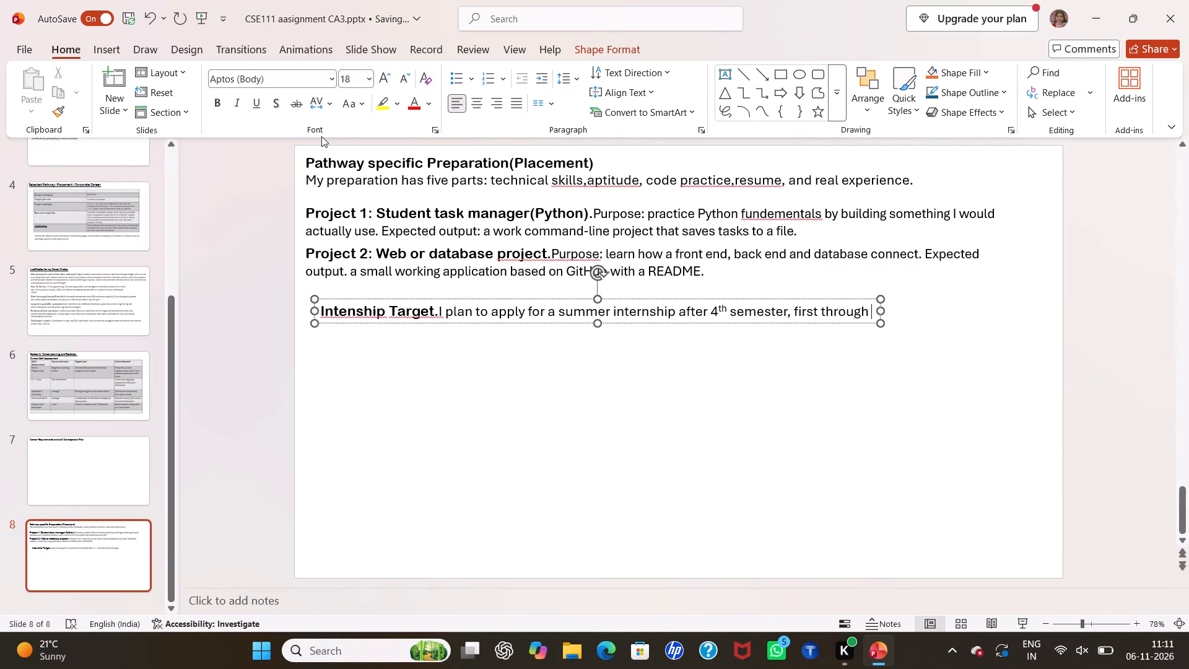
pyautogui.write('the university')
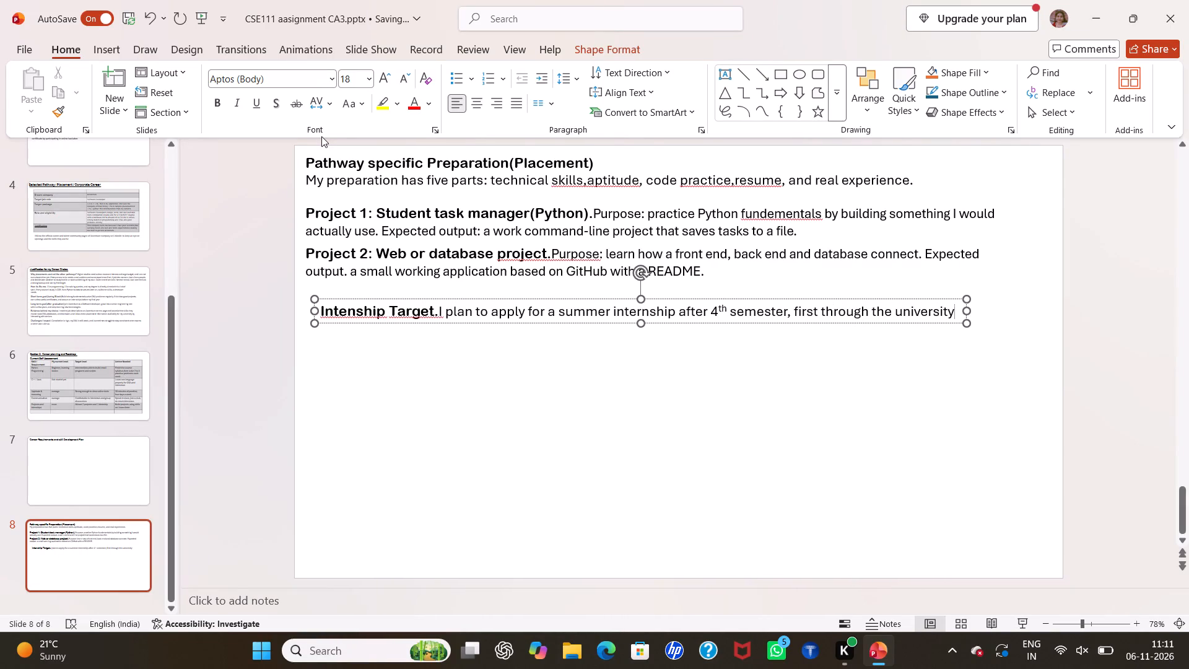
pyautogui.press('space')
pyautogui.write('and')
pyautogui.press('space')
pyautogui.write('then f')
pyautogui.press('BackSpace')
pyautogui.write('directly')
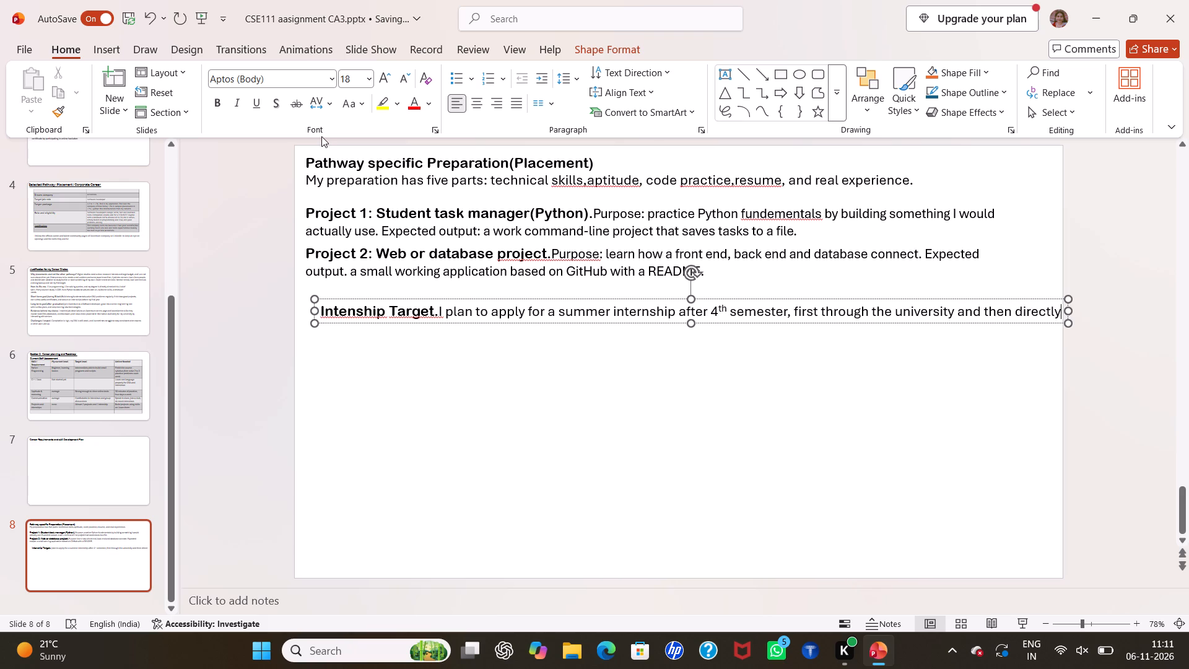
# Continue the internship target sentence with "on company pages and".
pyautogui.press('space')
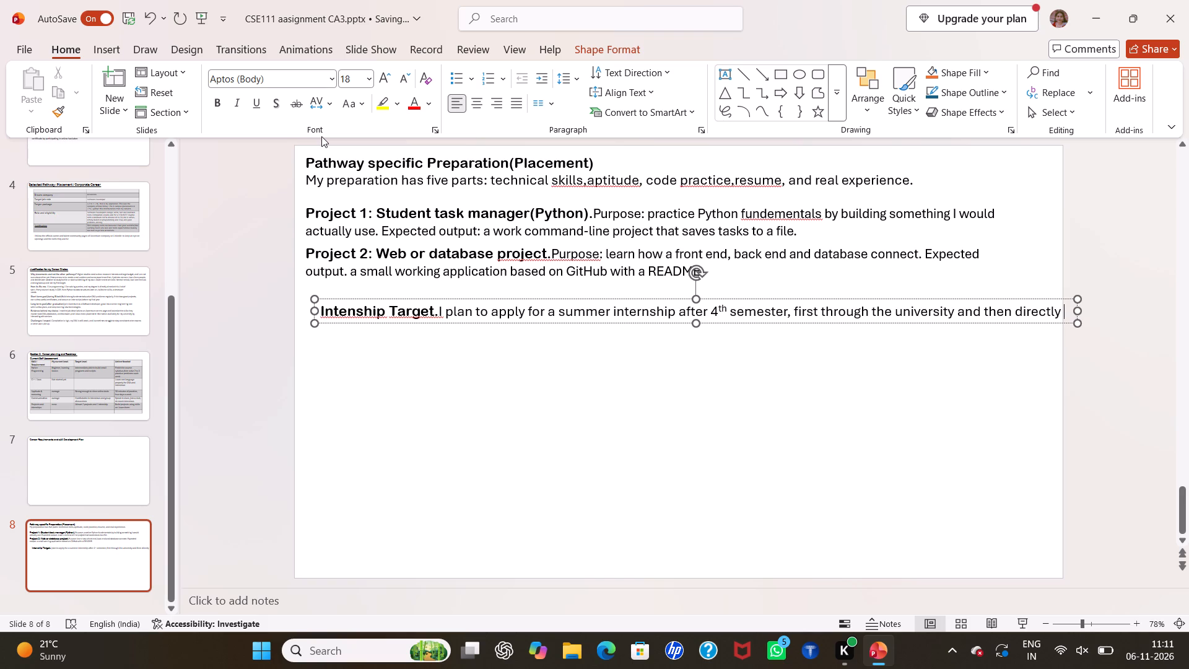
pyautogui.write('on')
pyautogui.press('space')
pyautogui.write('company')
pyautogui.press('space')
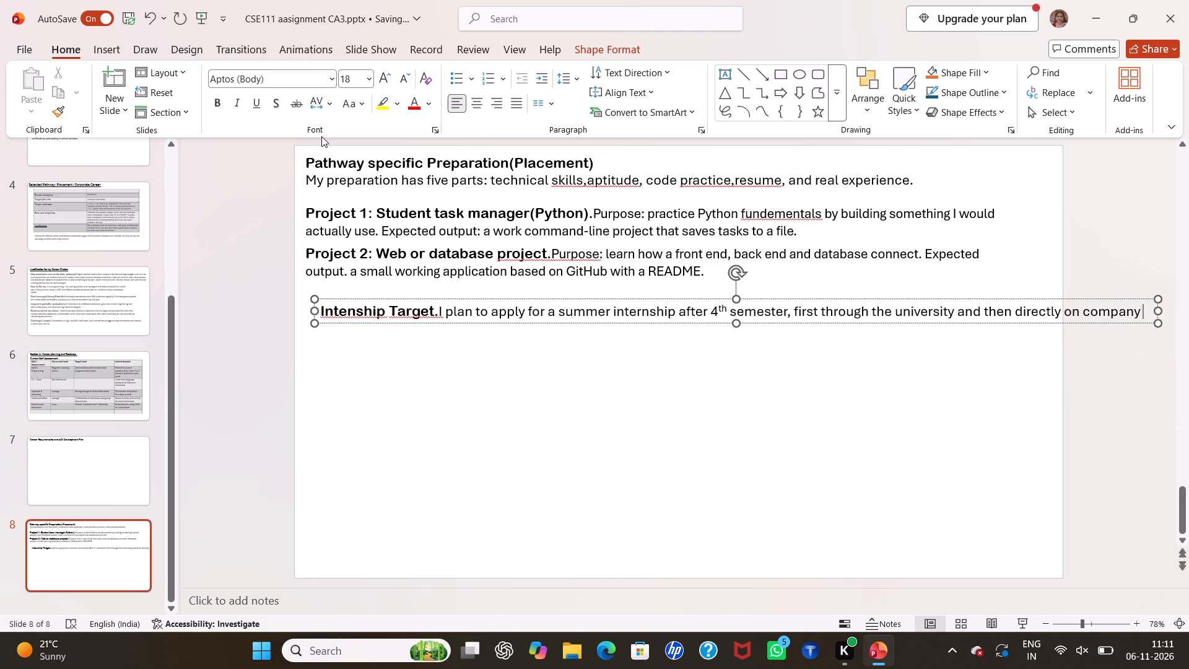
pyautogui.write('pages and')
pyautogui.press('space')
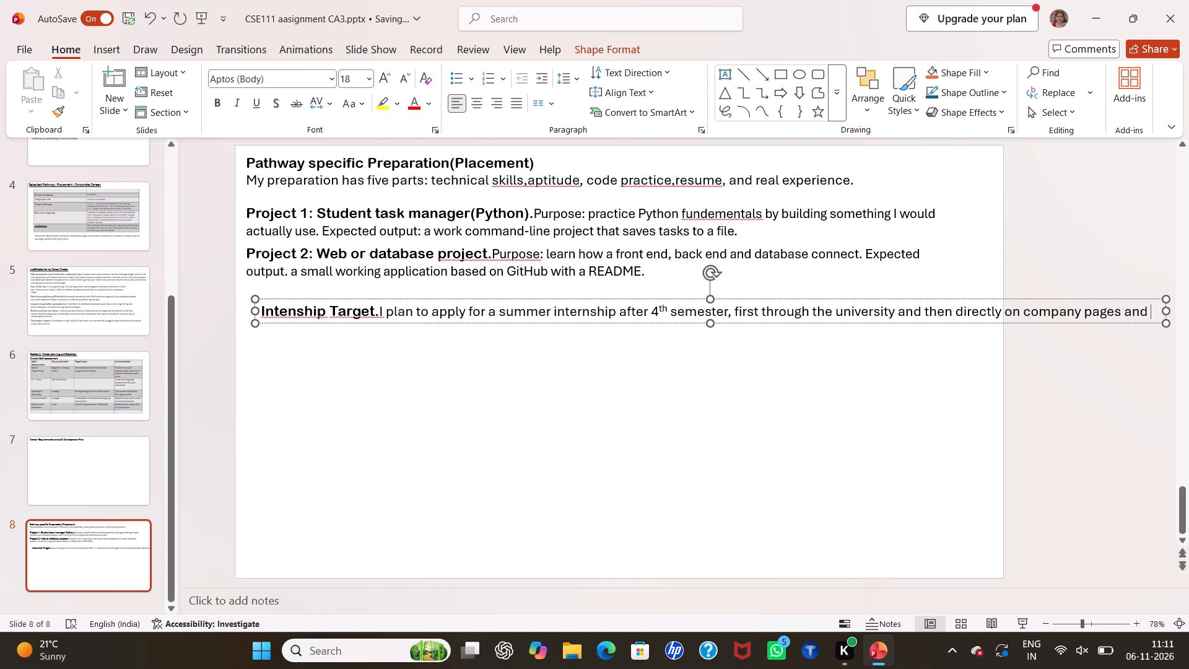
# Narrow the internship target text box so its text wraps onto two lines within the slide.
pyautogui.moveTo(1164, 320); pyautogui.dragTo(989, 459)
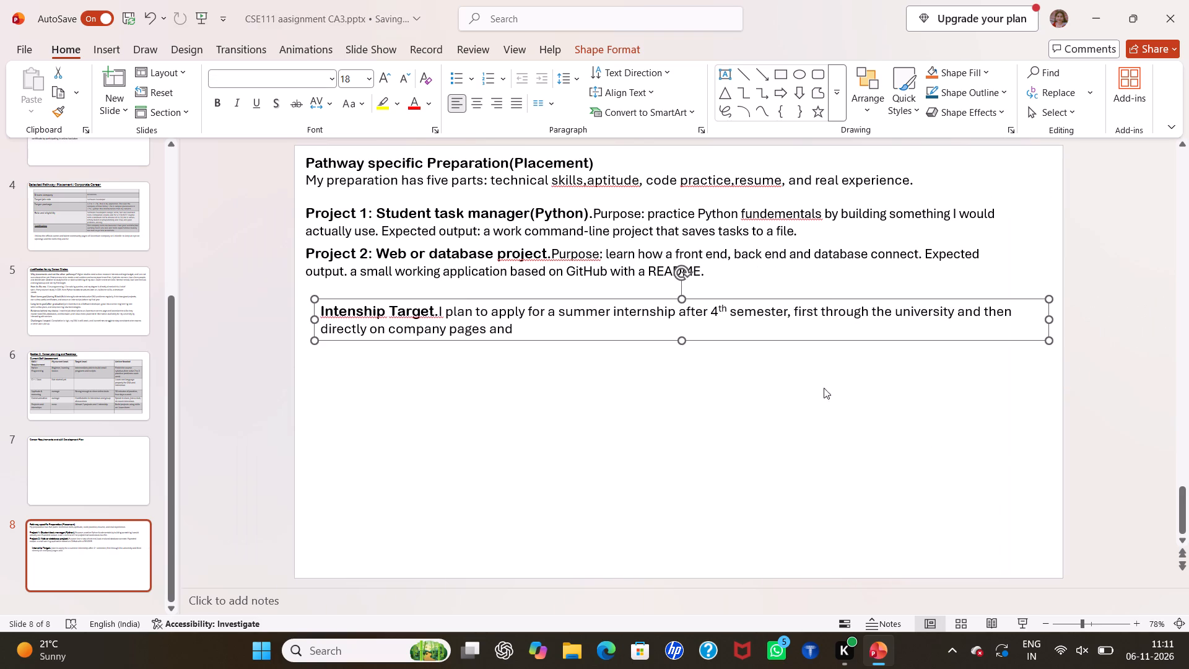
# Finish the internship target sentence with "Linkedin." after "company pages and".
pyautogui.click(521, 325)
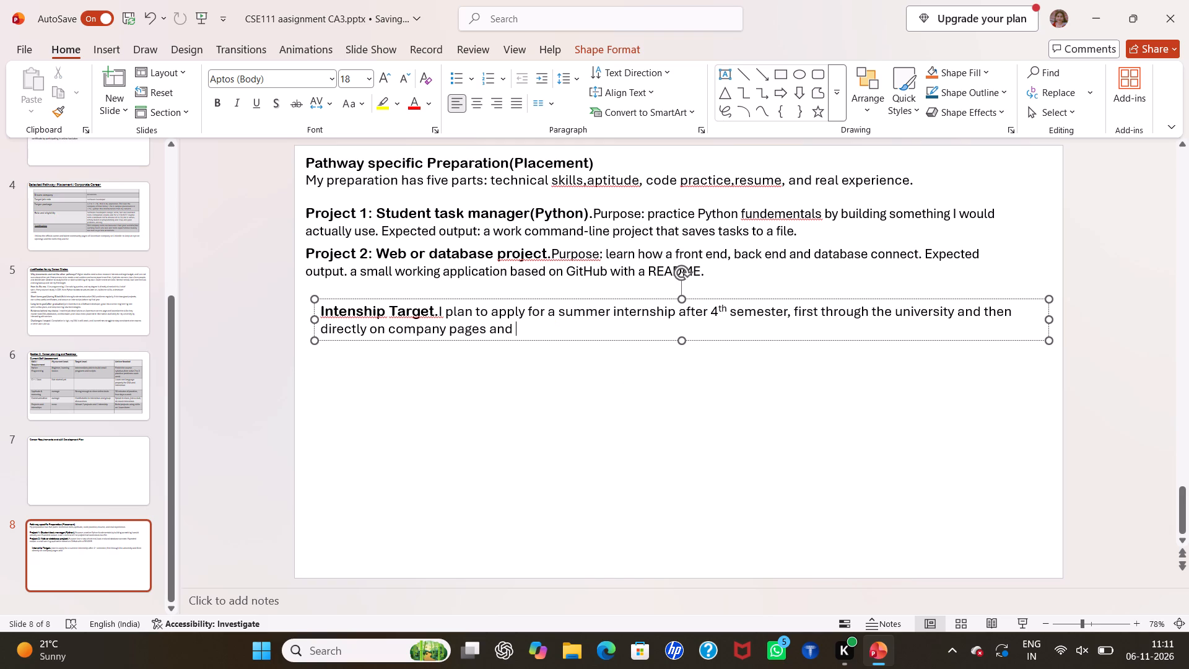
pyautogui.write('Link')
pyautogui.press('e')
pyautogui.write('din')
pyautogui.press('.')
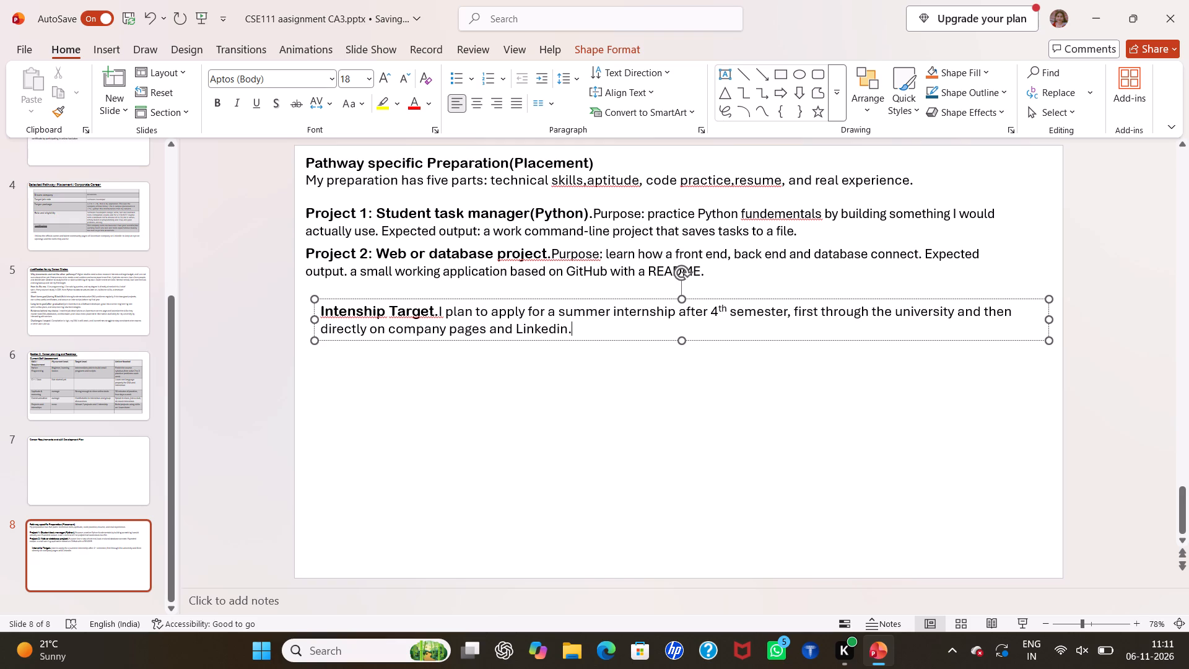
# Stretch the internship target text box so its text lines up with the project paragraphs, just below Project 2.
pyautogui.click(310, 313)
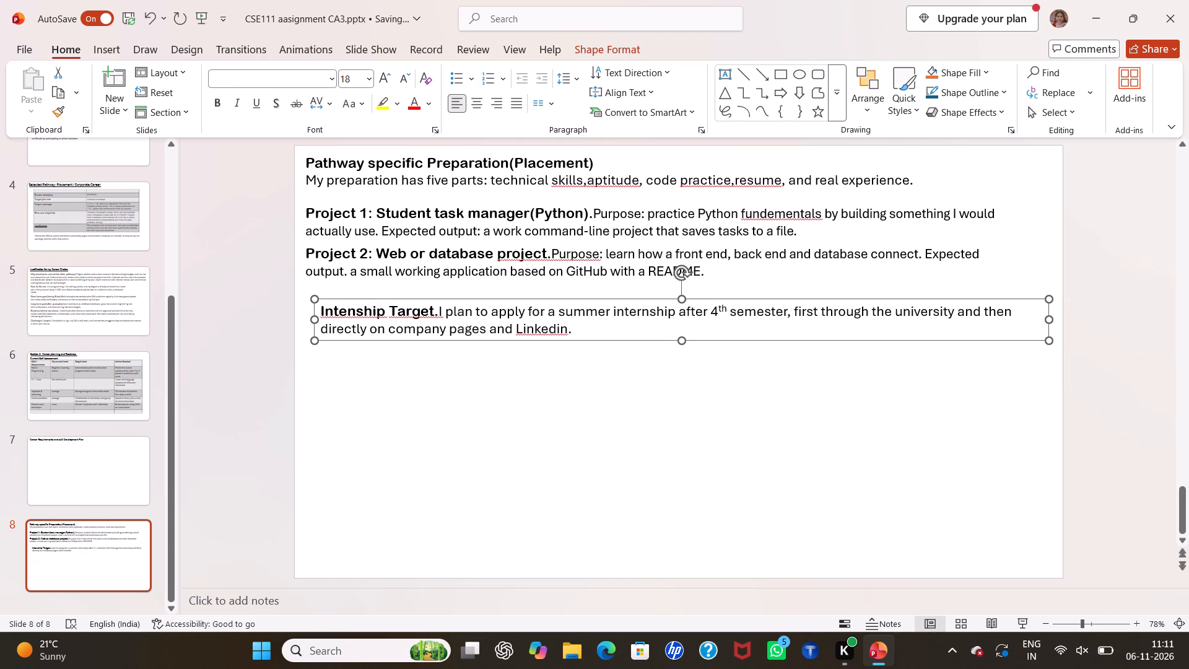
pyautogui.moveTo(311, 296); pyautogui.dragTo(309, 290)
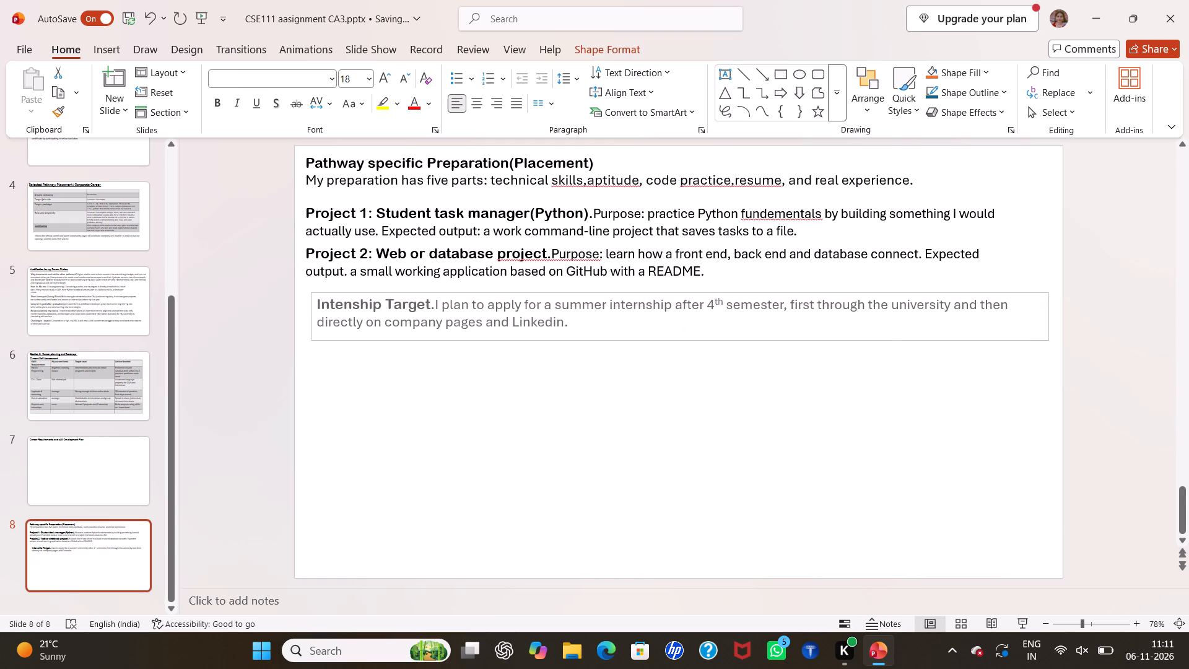
pyautogui.moveTo(309, 290); pyautogui.dragTo(303, 289)
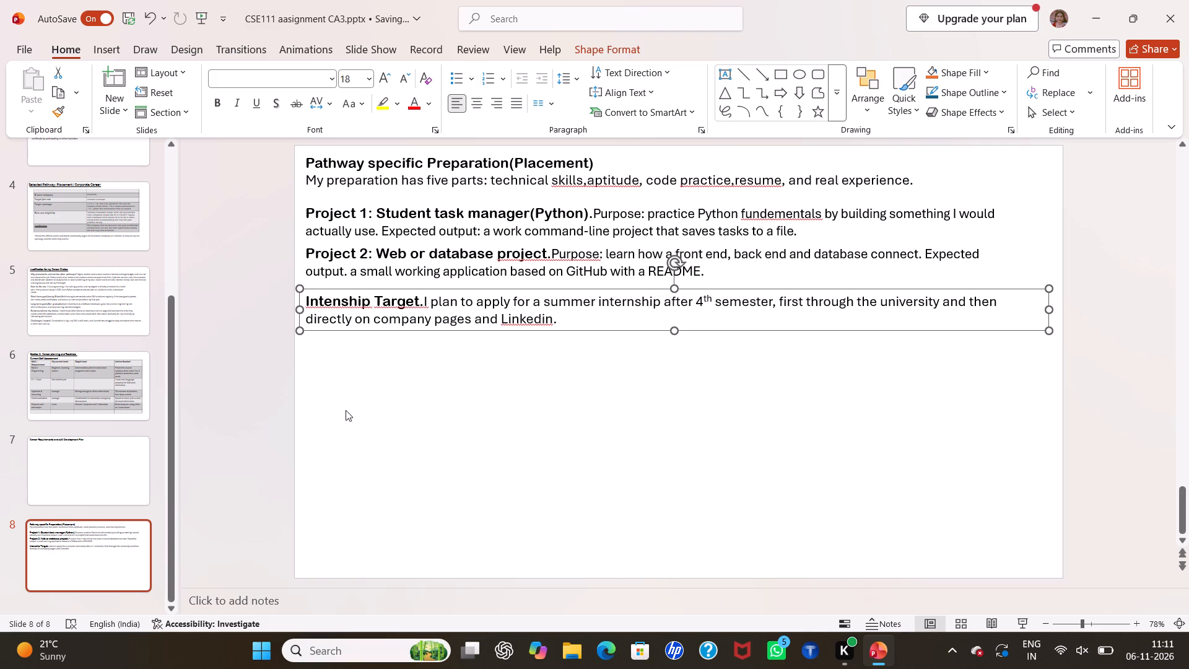
pyautogui.click(338, 394)
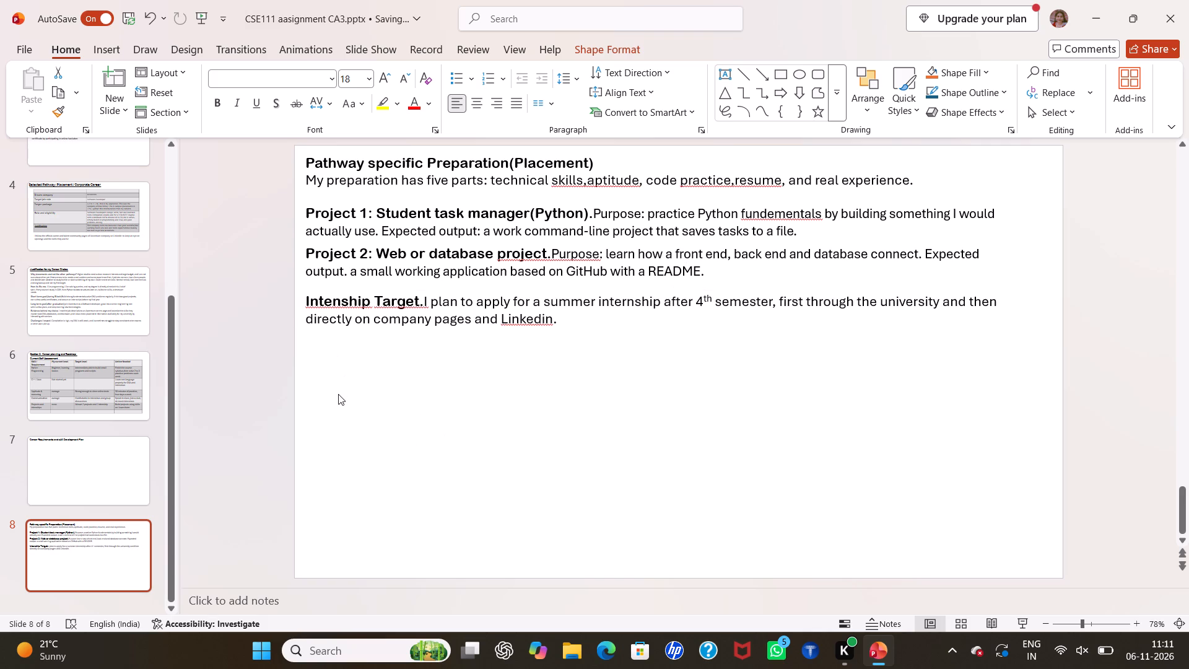
# Add a text box below the internship target paragraph with the text "I will also build a".
pyautogui.doubleClick(321, 364)
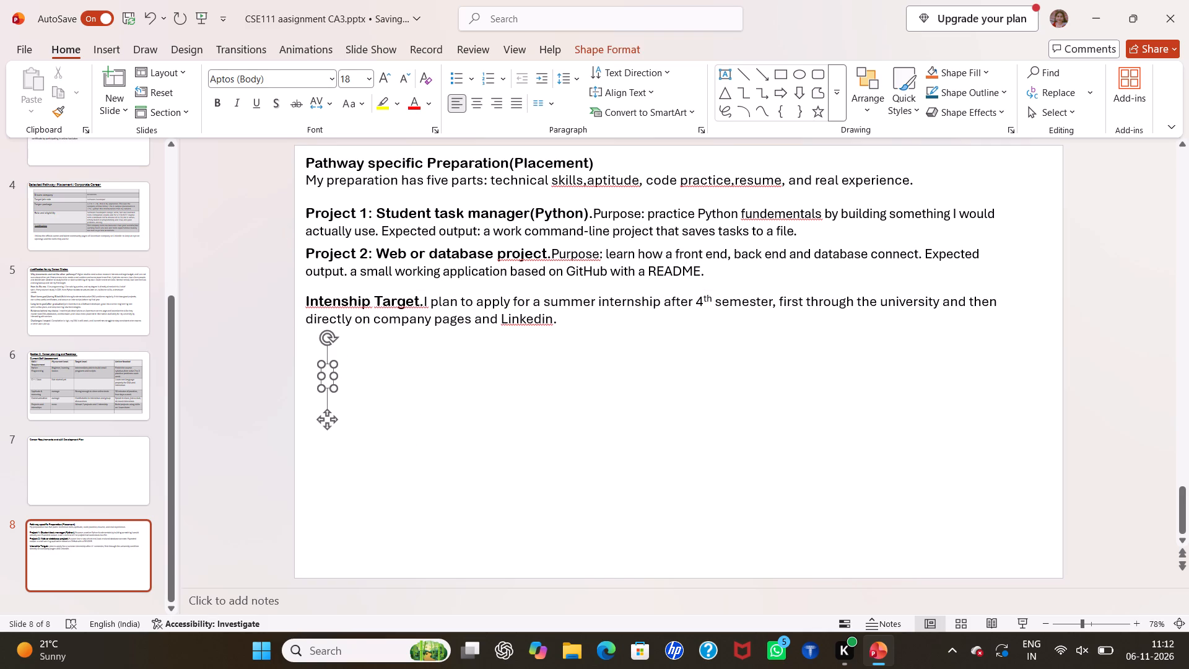
pyautogui.hotkey('shift', 'i')
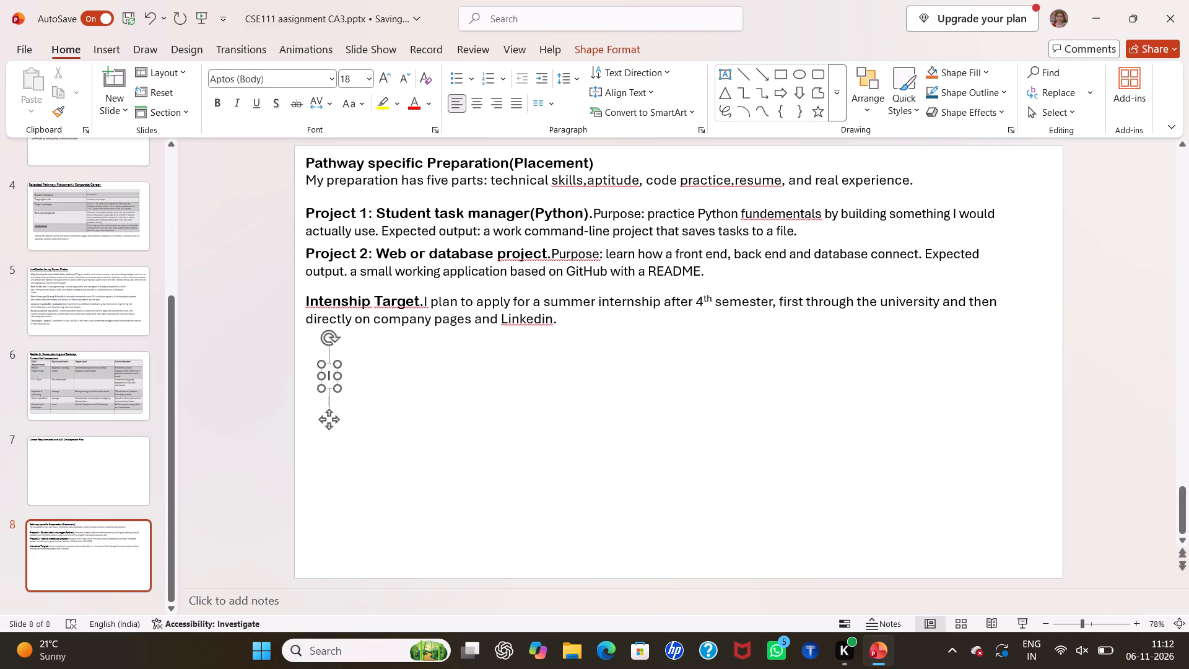
pyautogui.press('space')
pyautogui.press('space')
pyautogui.press('BackSpace')
pyautogui.write('will also')
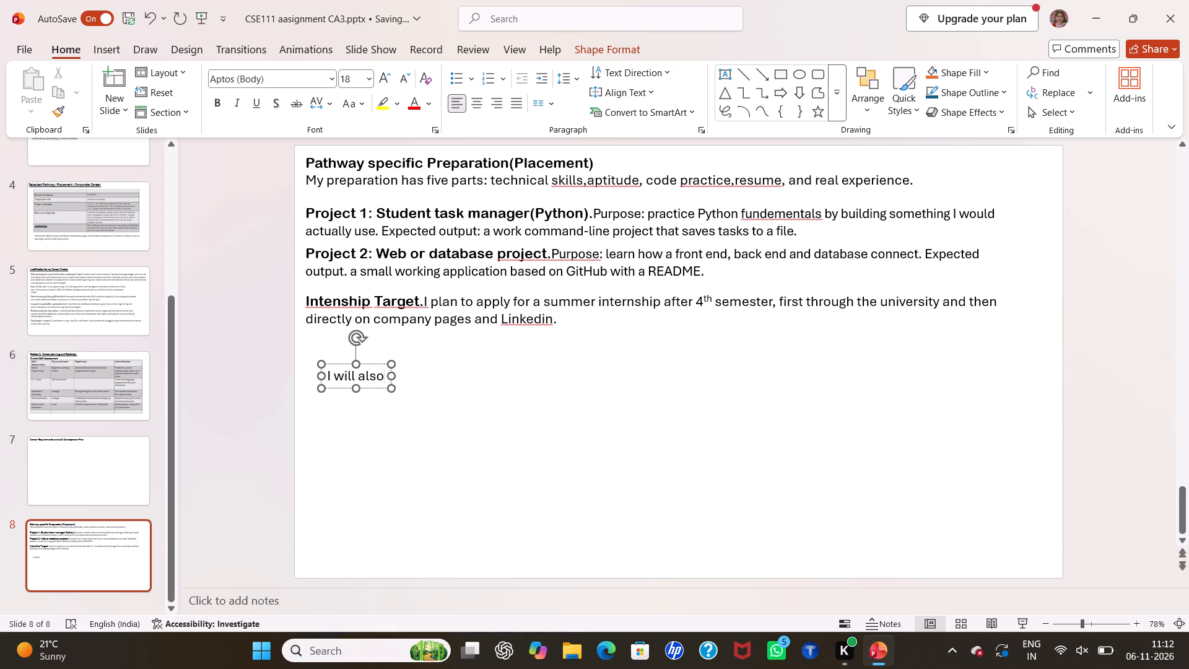
pyautogui.press('space')
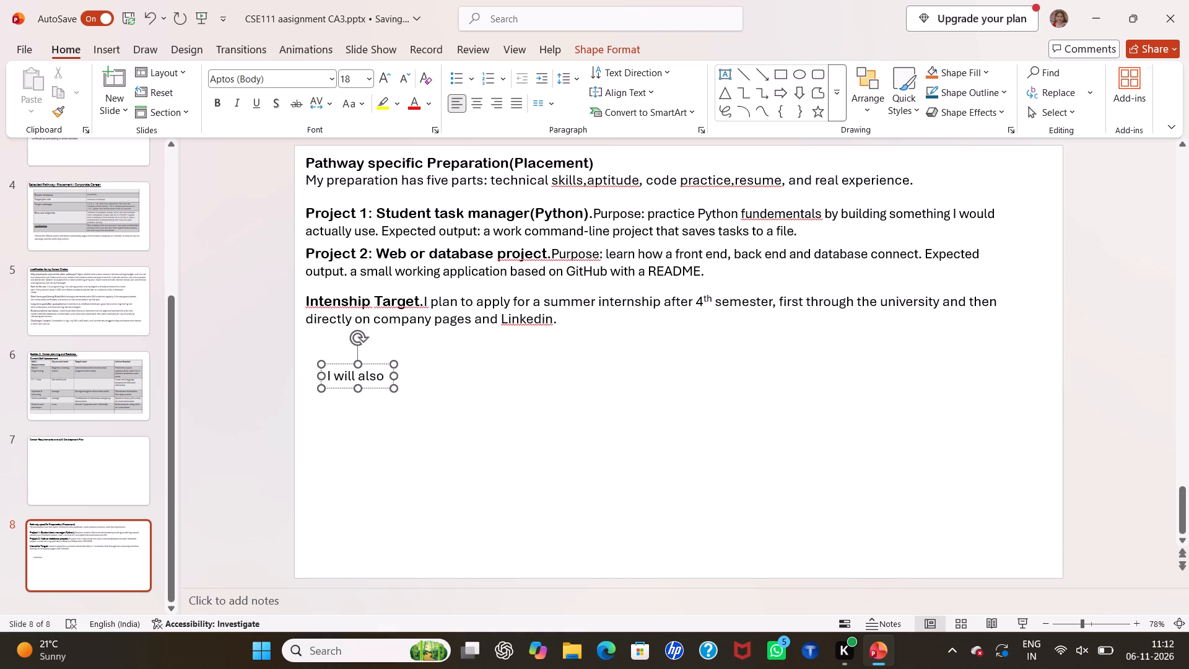
pyautogui.write('builsa')
pyautogui.press('space')
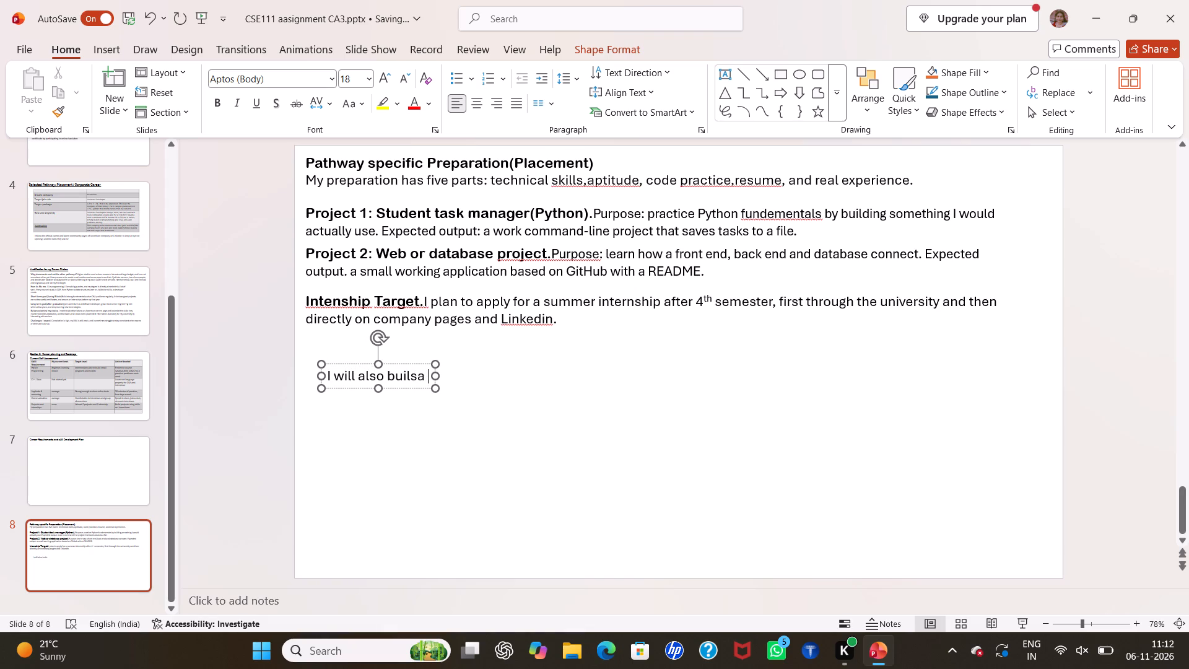
pyautogui.press('BackSpace')
pyautogui.press('BackSpace')
pyautogui.press('space')
pyautogui.press('BackSpace')
pyautogui.press('BackSpace')
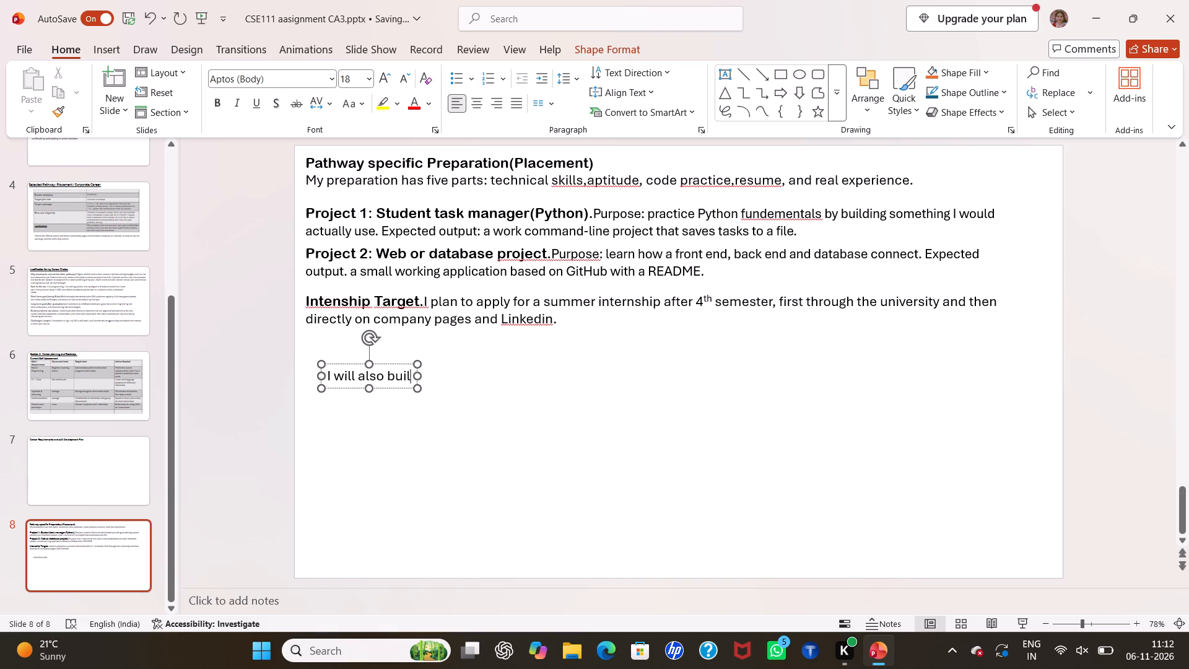
pyautogui.write('d a')
pyautogui.press('space')
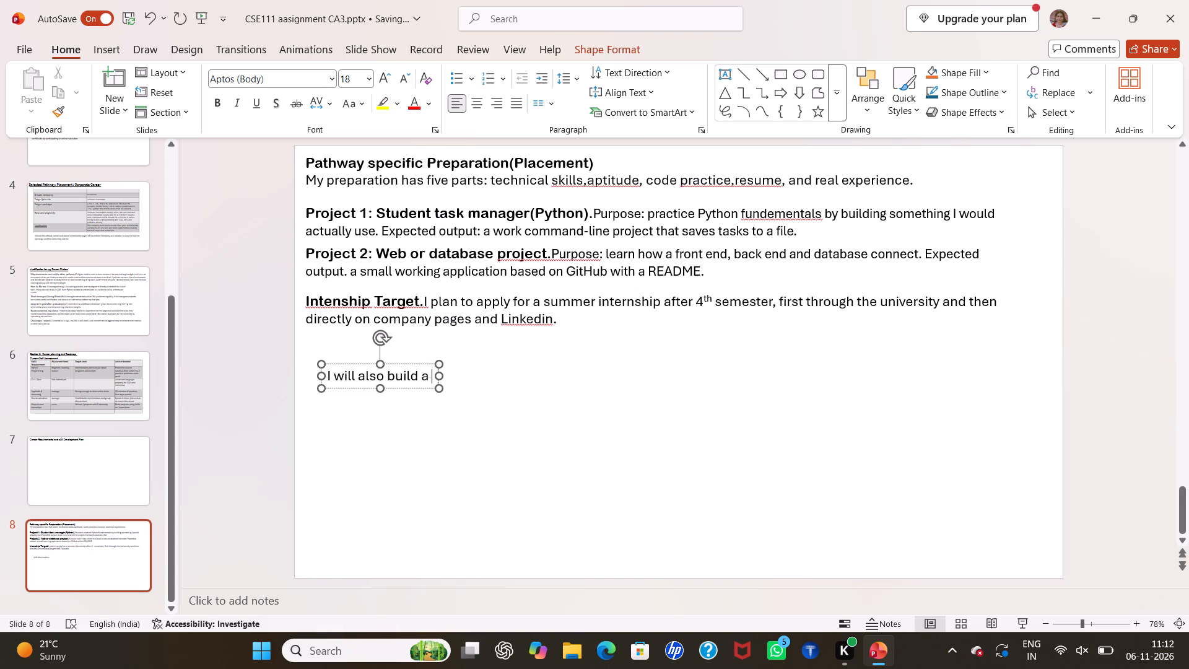
# Continue the new sentence with "one-page resume".
pyautogui.write('one=')
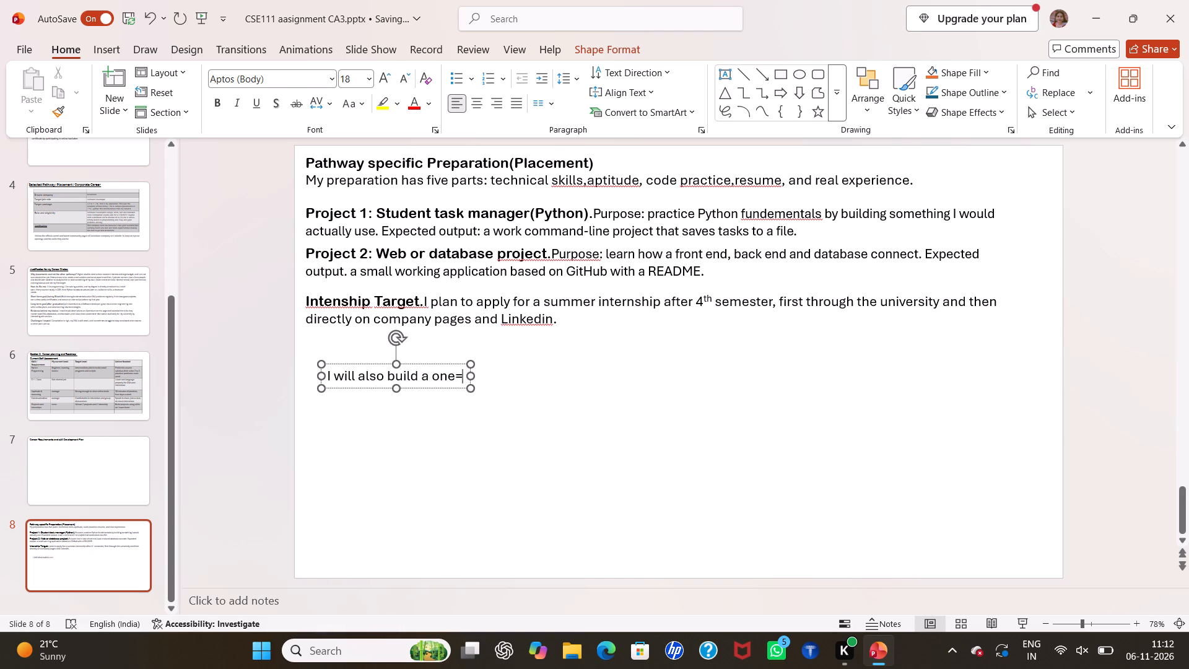
pyautogui.press('BackSpace')
pyautogui.write('-[age')
pyautogui.press('space')
pyautogui.press('BackSpace')
pyautogui.press('BackSpace')
pyautogui.press('BackSpace')
pyautogui.press('BackSpace')
pyautogui.press('BackSpace')
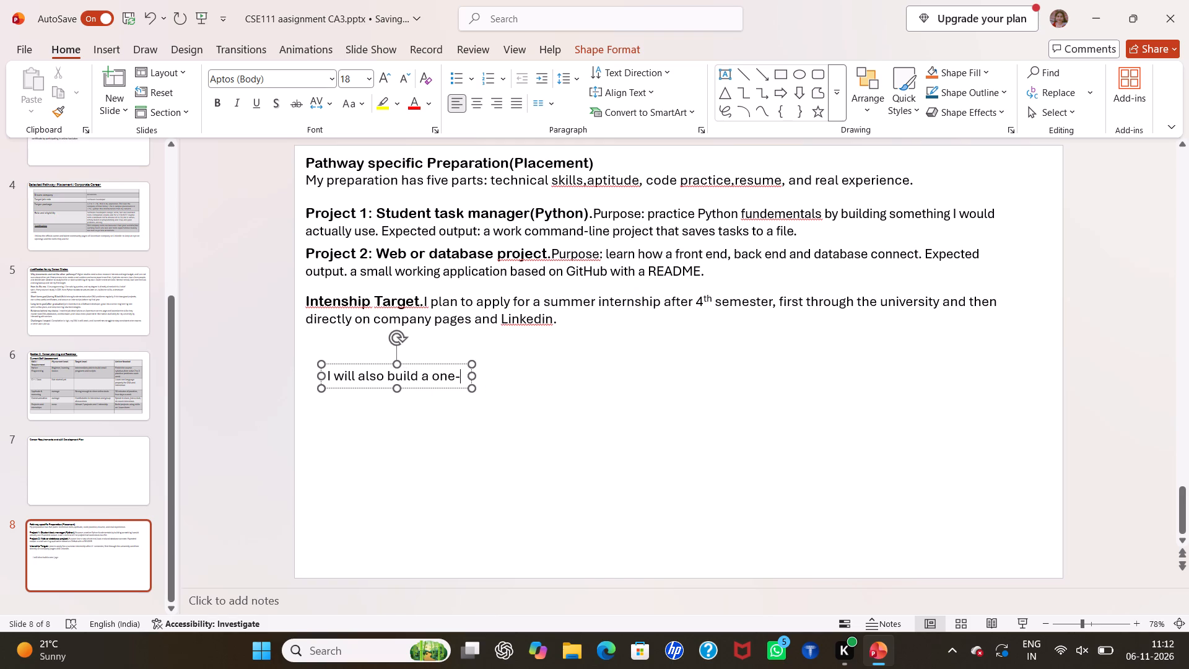
pyautogui.write('page')
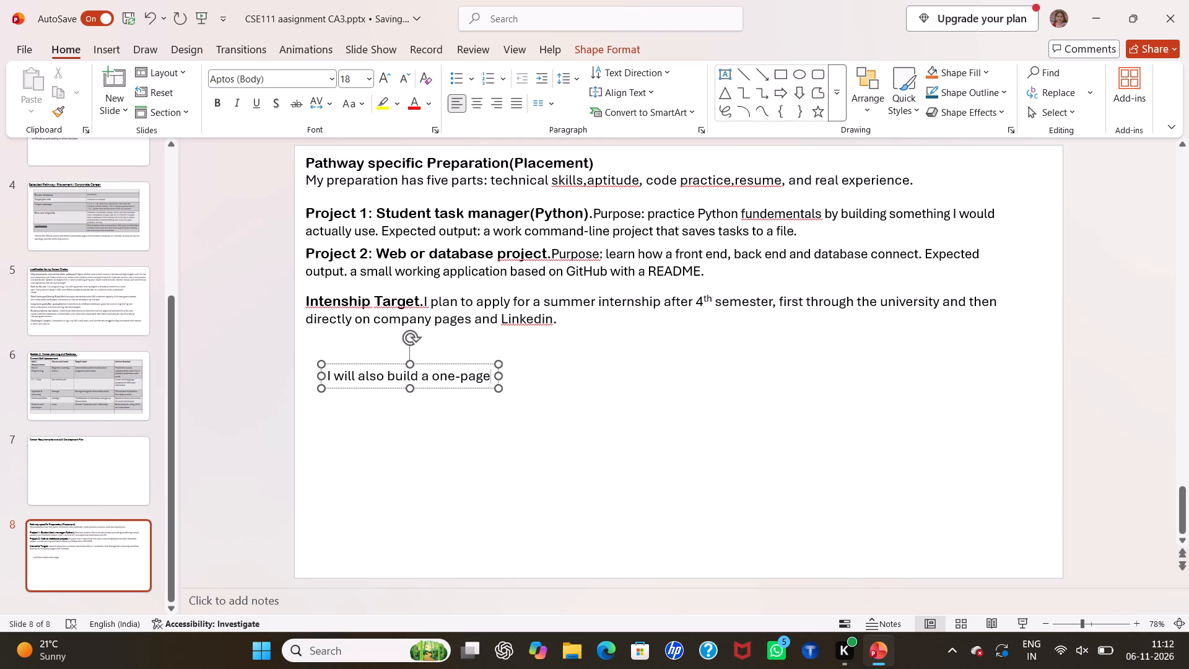
pyautogui.press('space')
pyautogui.write('resume')
pyautogui.press('space')
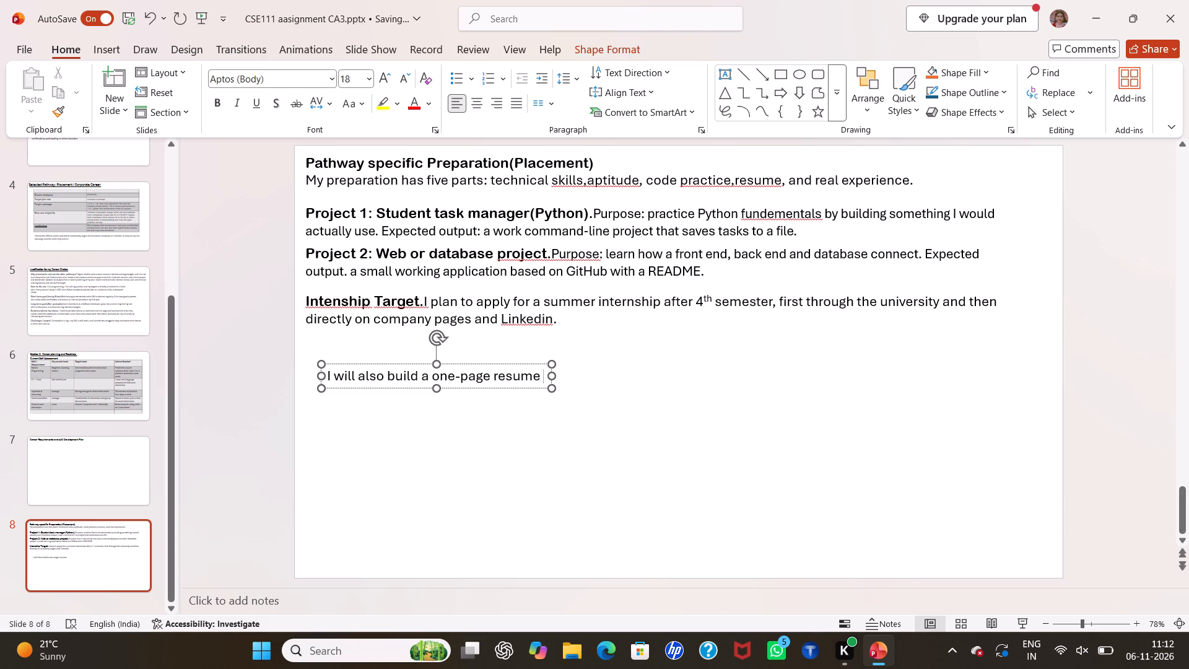
# Extend the resume sentence with "early and update it every time I finish a project or certification".
pyautogui.write('early and')
pyautogui.press('space')
pyautogui.write('update it')
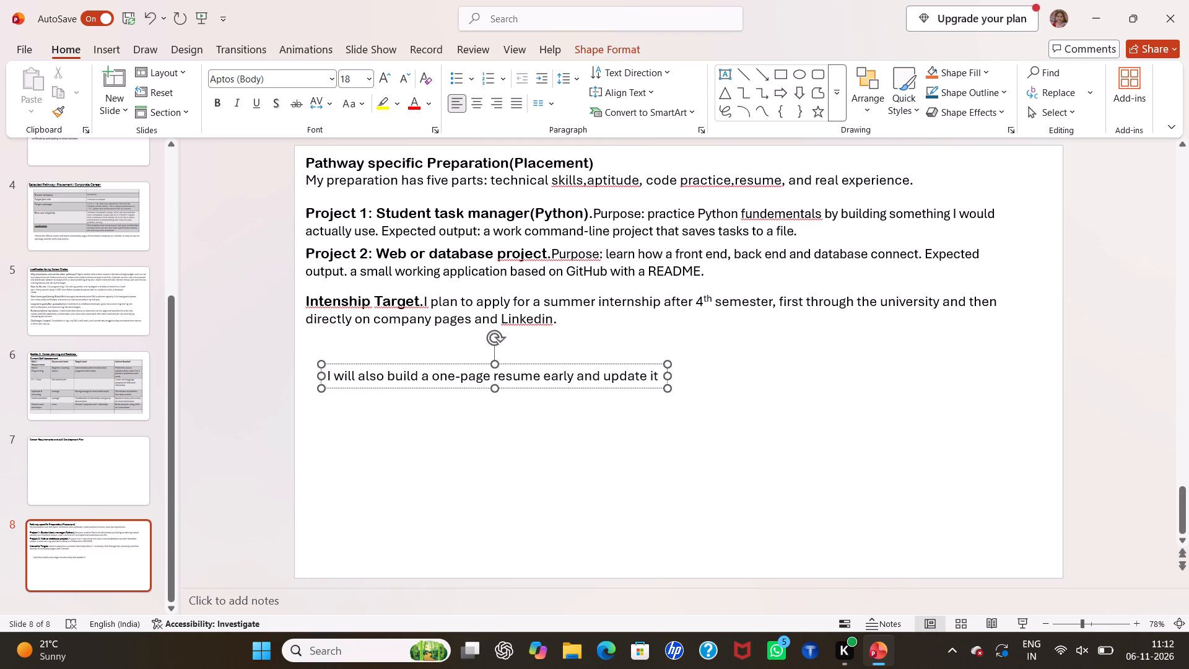
pyautogui.press('space')
pyautogui.write('every time')
pyautogui.press('space')
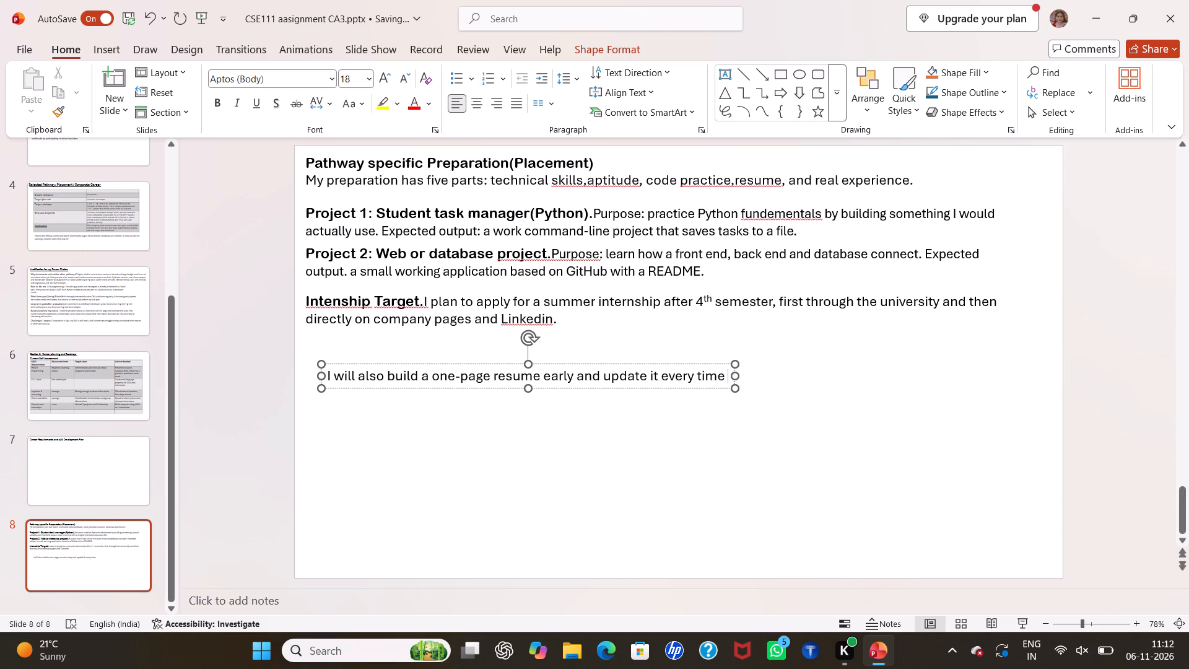
pyautogui.write('i finish a pri')
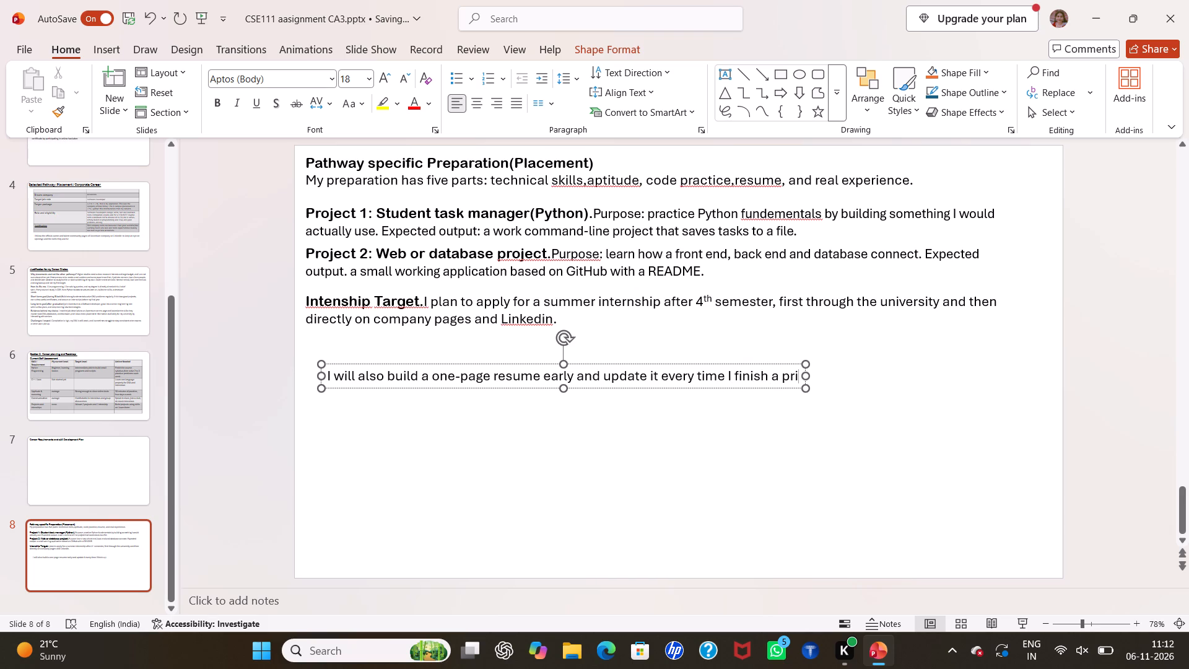
pyautogui.press('BackSpace')
pyautogui.write('oject')
pyautogui.press('space')
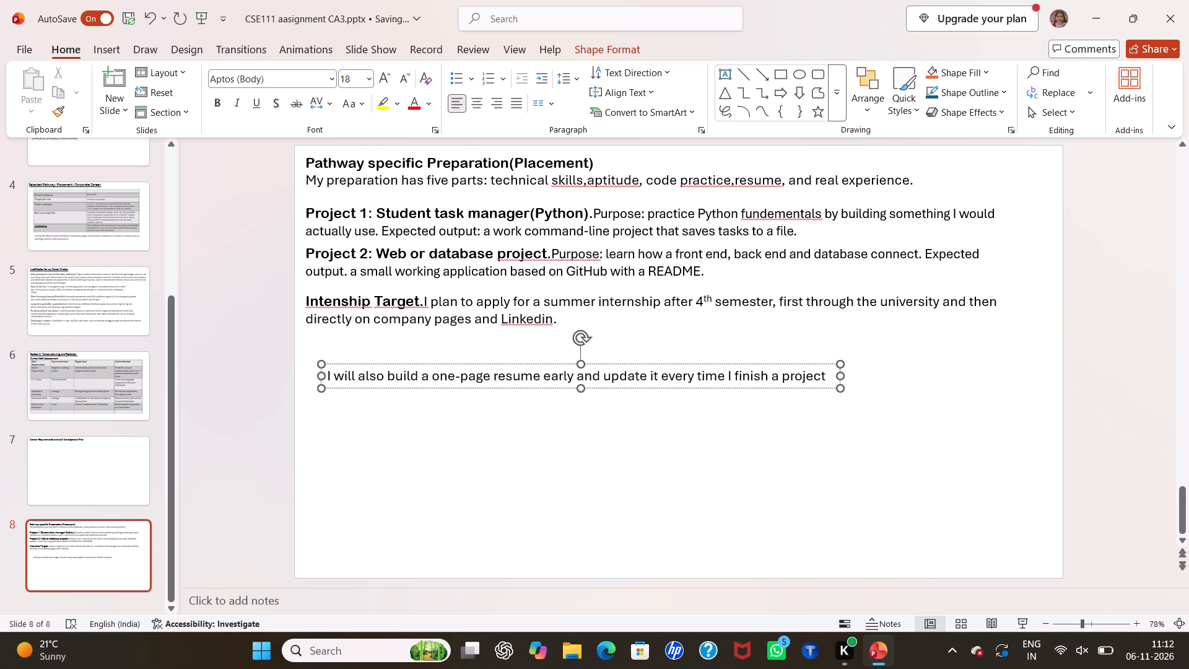
pyautogui.write('or certifica')
pyautogui.write('tion')
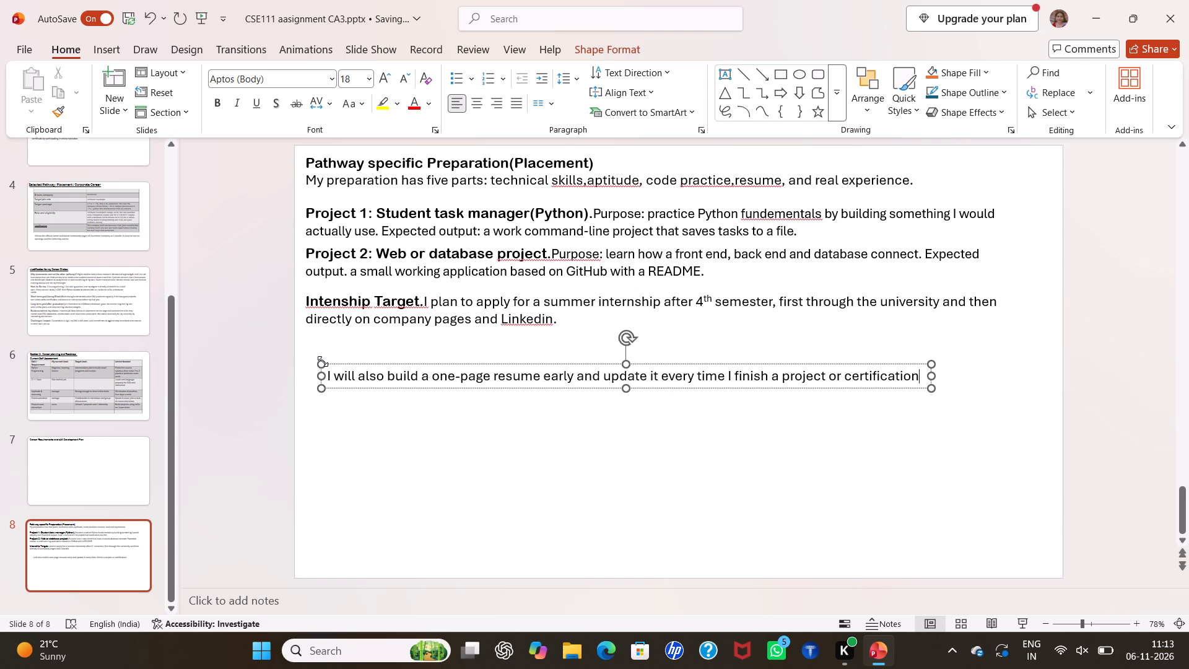
# Resize the resume text box so its text aligns with the paragraphs above, directly beneath the internship target.
pyautogui.moveTo(323, 361); pyautogui.dragTo(303, 336)
pyautogui.click(373, 396)
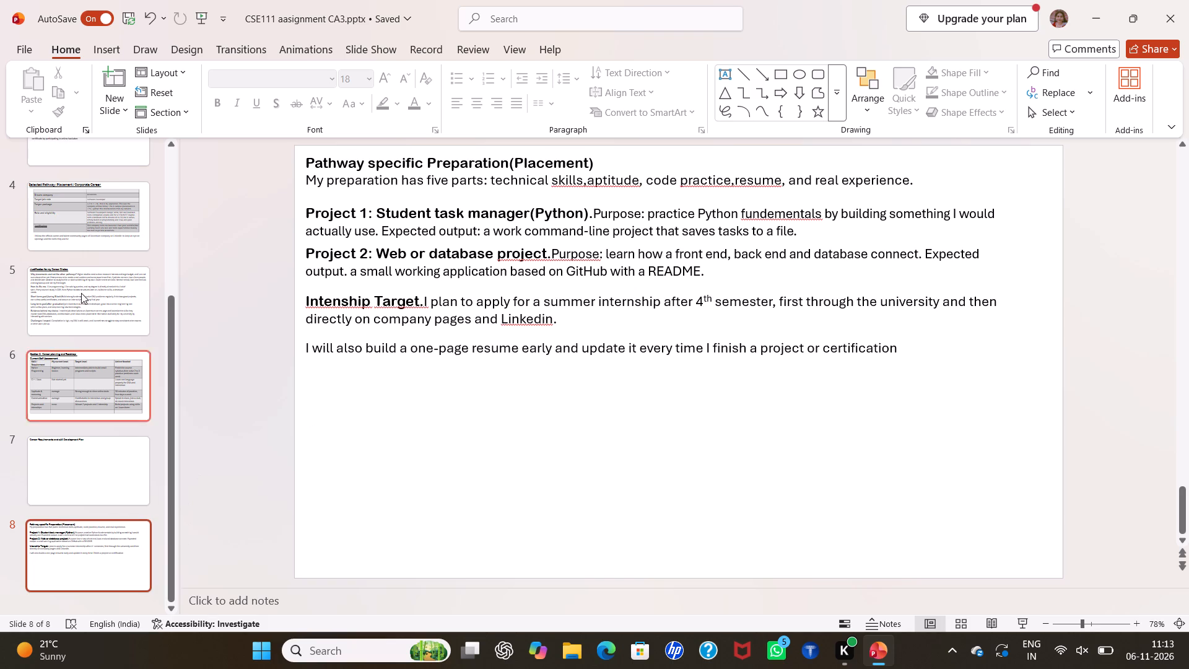
# Add a new slide with the Blank layout after slide 8.
pyautogui.click(117, 97)
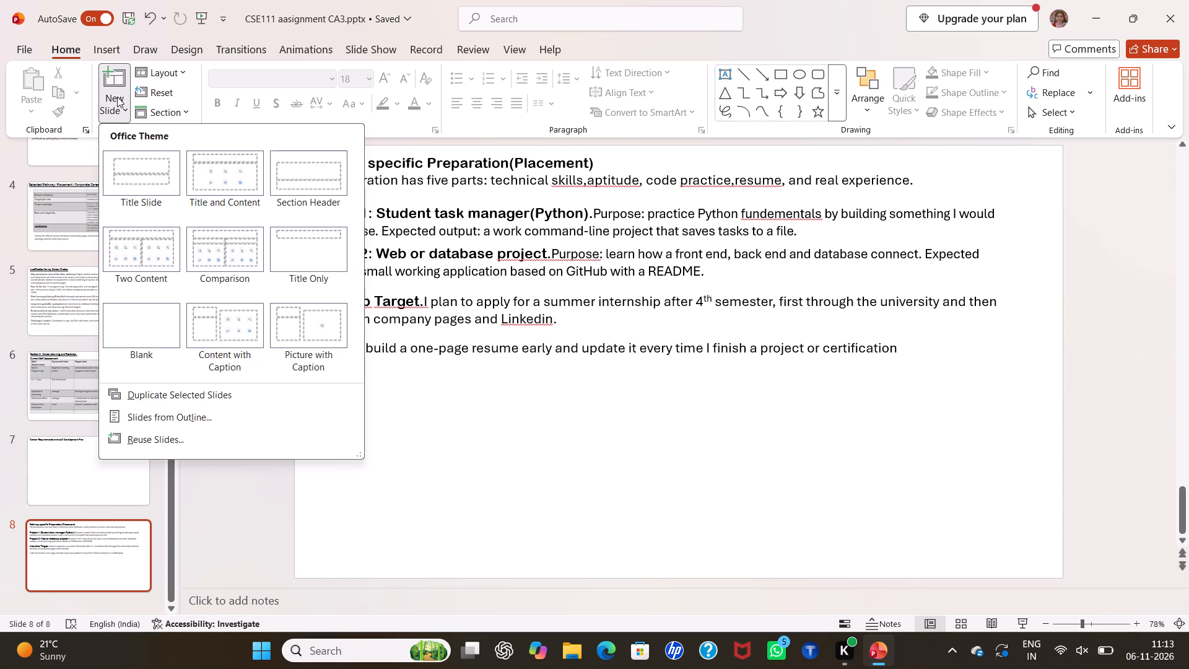
pyautogui.click(134, 335)
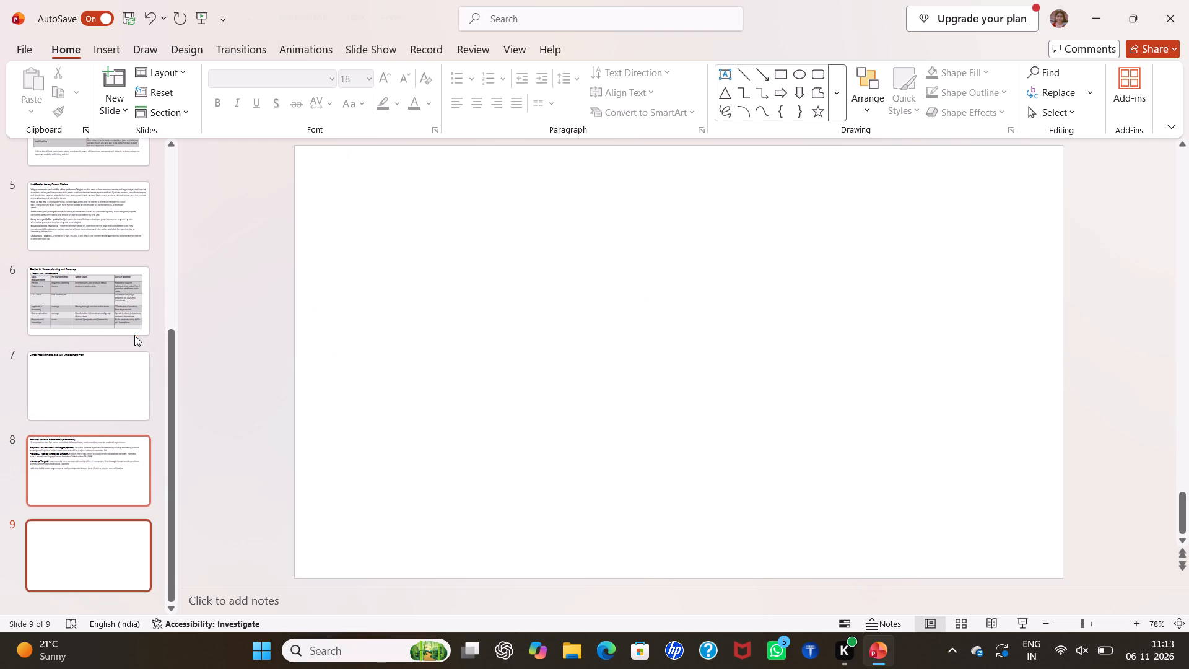
# Insert a text box near the upper-left corner of slide 9 and set its font to Arial Rounded MT Bold.
pyautogui.click(110, 53)
pyautogui.click(62, 38)
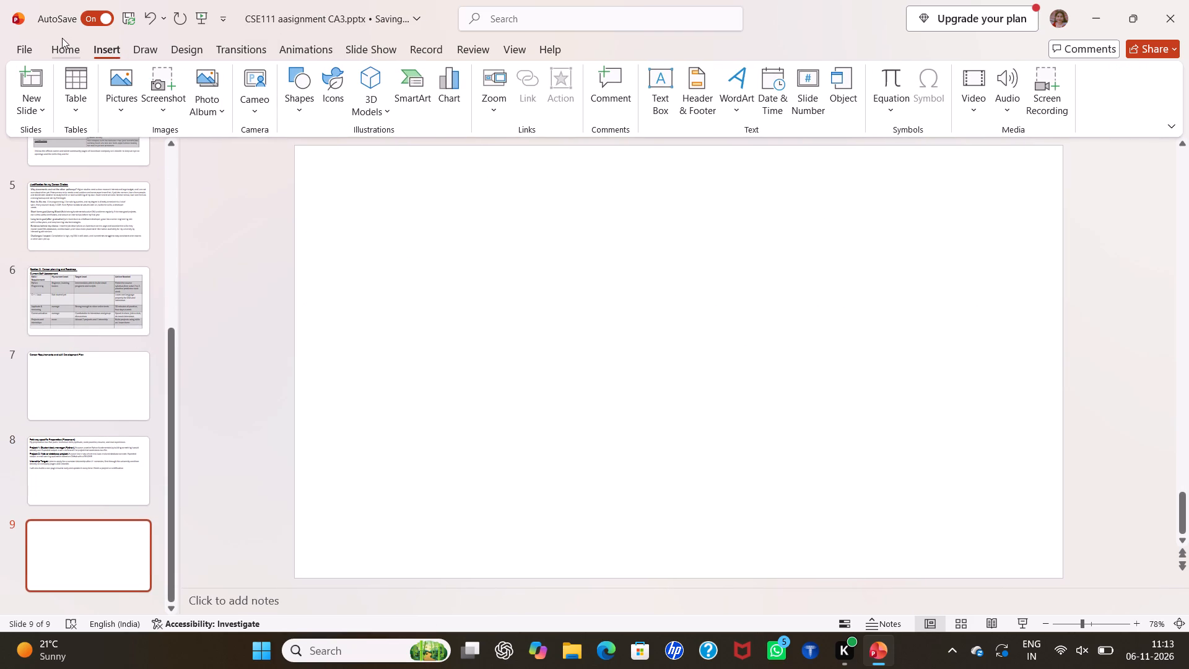
pyautogui.tripleClick(307, 175)
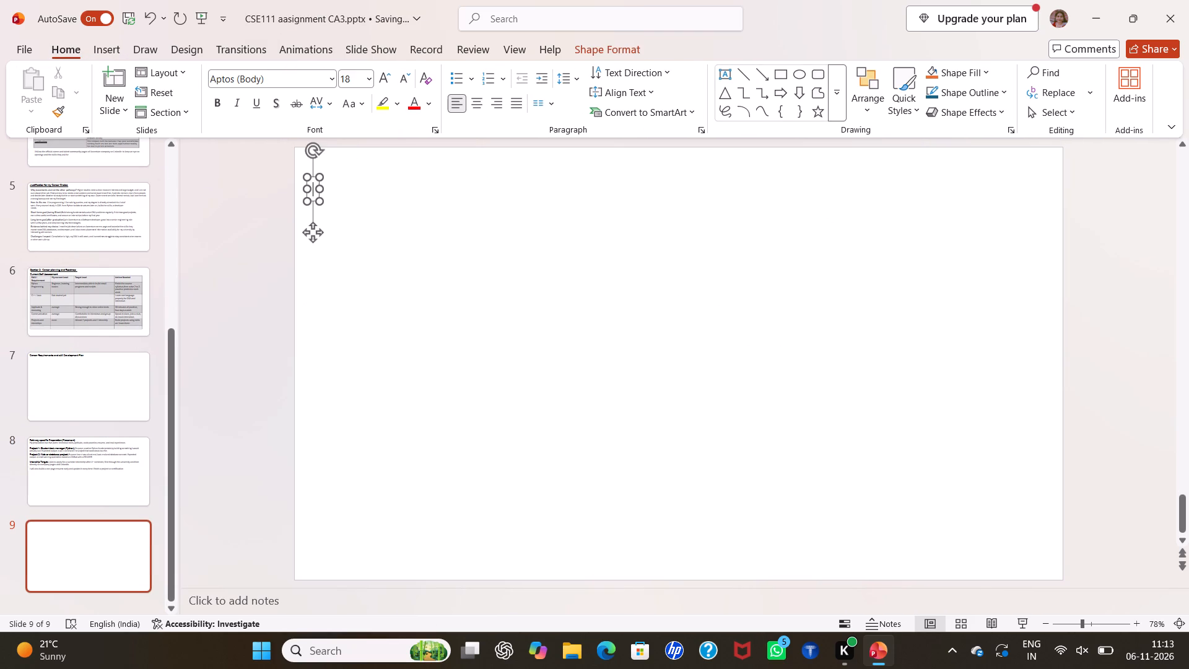
pyautogui.click(331, 80)
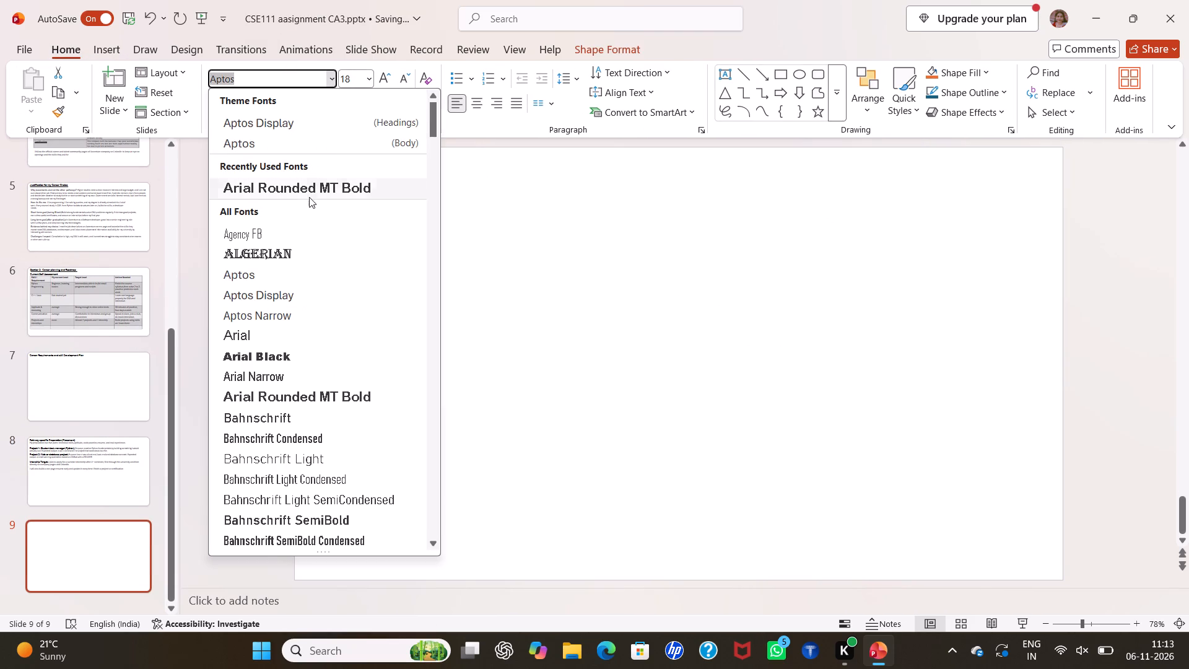
pyautogui.click(311, 183)
pyautogui.click(311, 183)
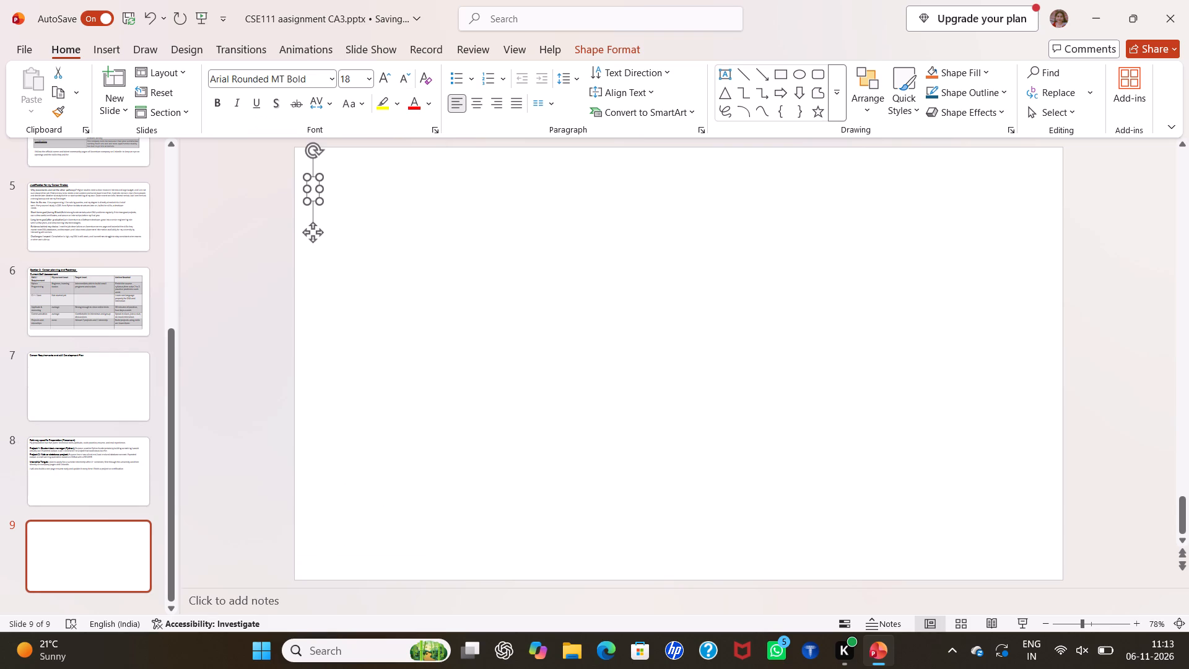
# Enter the heading "Challenges and Contigency Plan" in the new text box.
pyautogui.hotkey('ctrl', 'c')
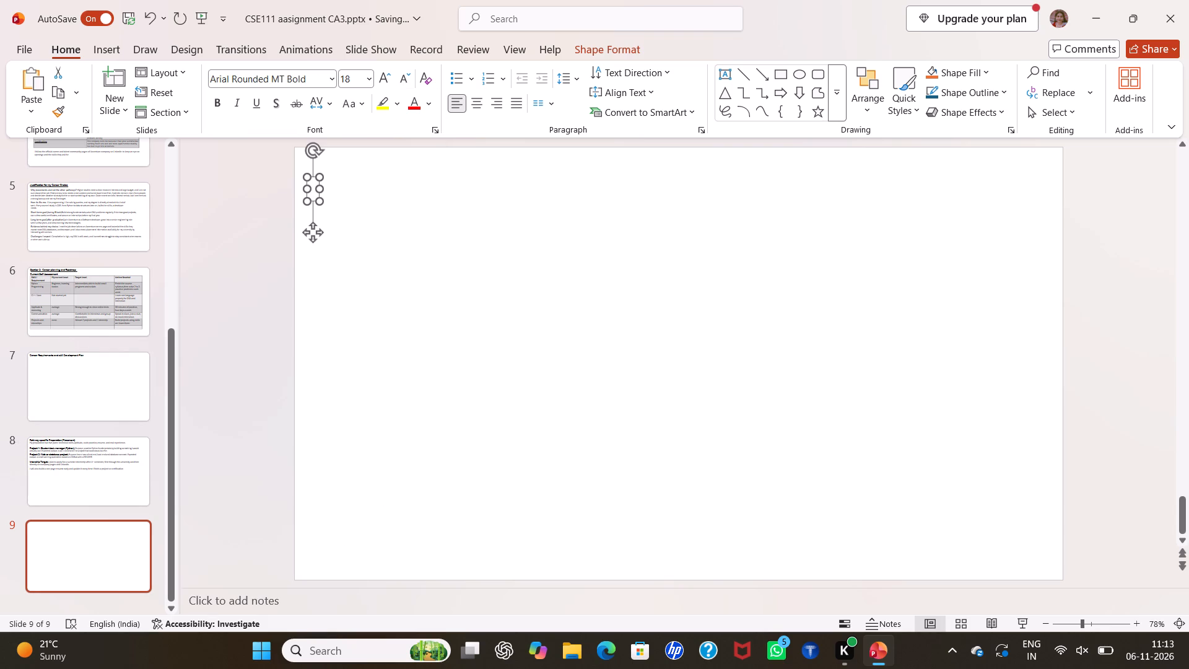
pyautogui.click(313, 185)
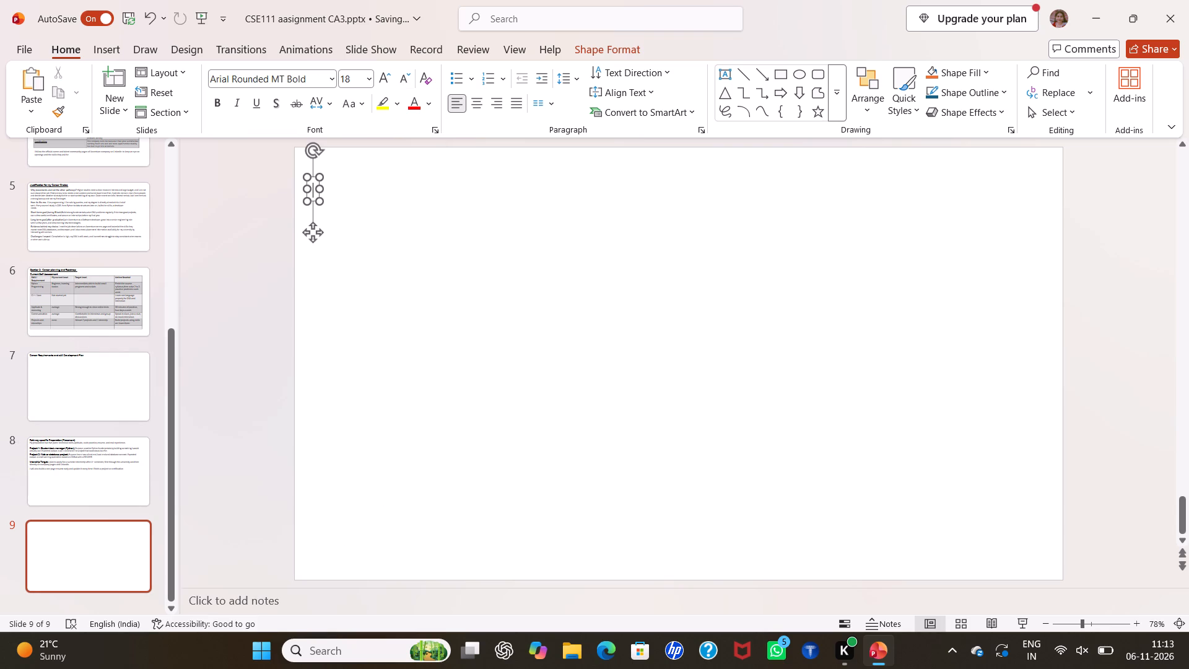
pyautogui.hotkey('ctrl', 'c')
pyautogui.hotkey('shift', 'c')
pyautogui.write('hs')
pyautogui.press('BackSpace')
pyautogui.press('a')
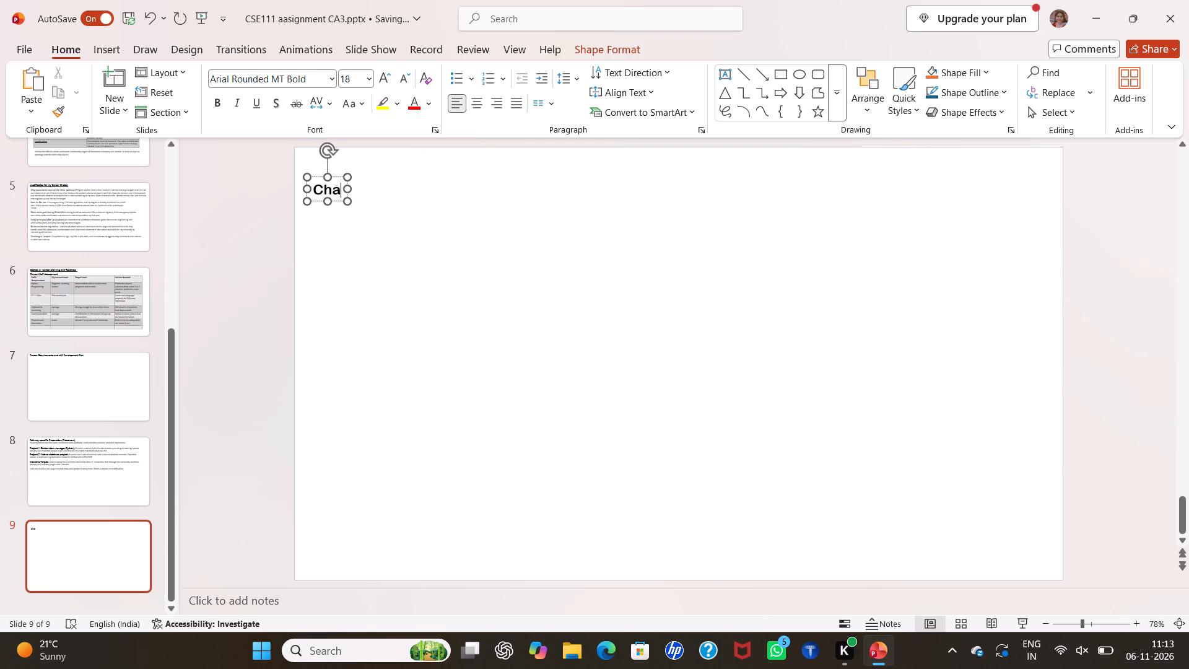
pyautogui.write('ll')
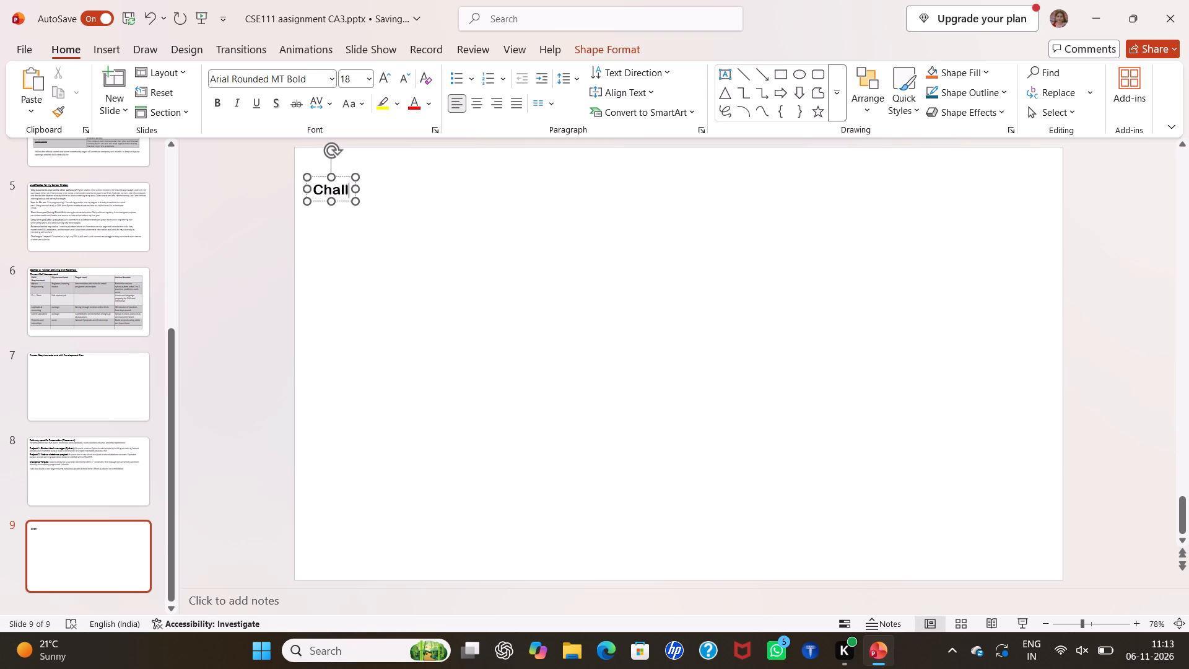
pyautogui.write('enges')
pyautogui.press('space')
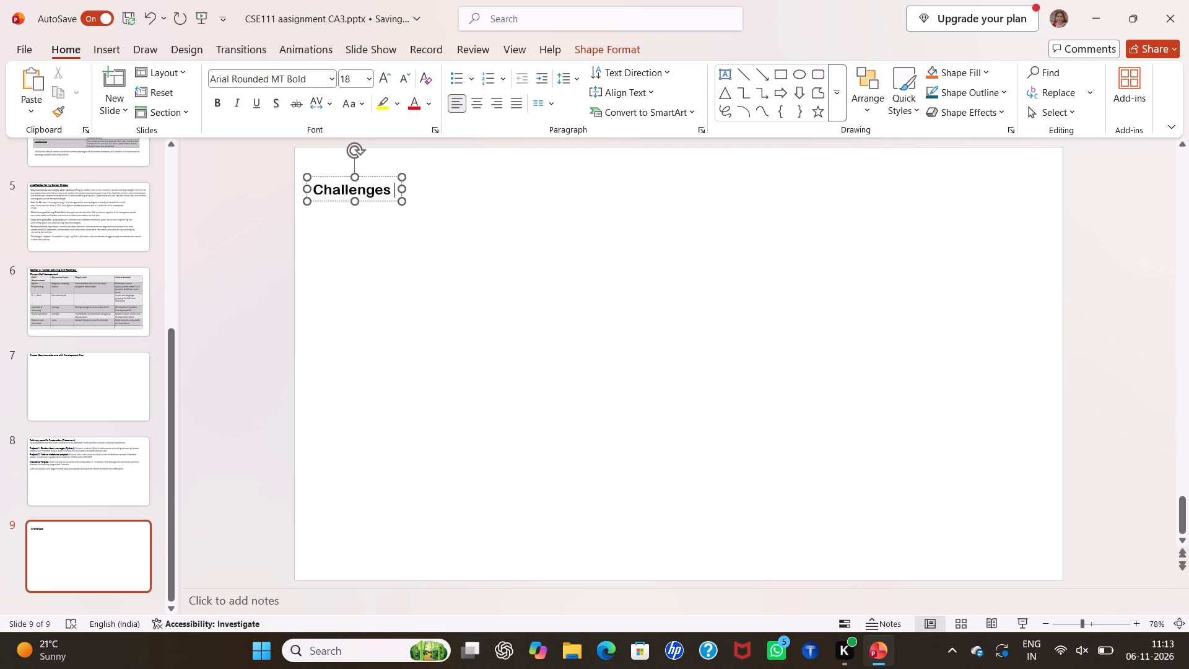
pyautogui.write('and')
pyautogui.press('space')
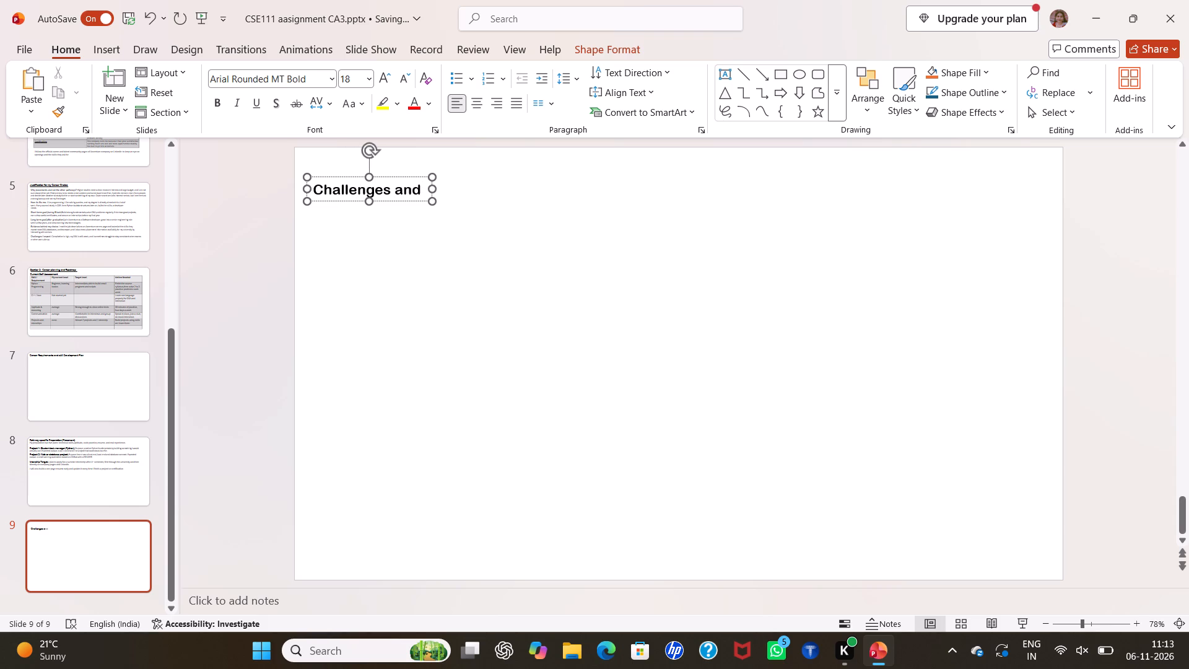
pyautogui.write('Con')
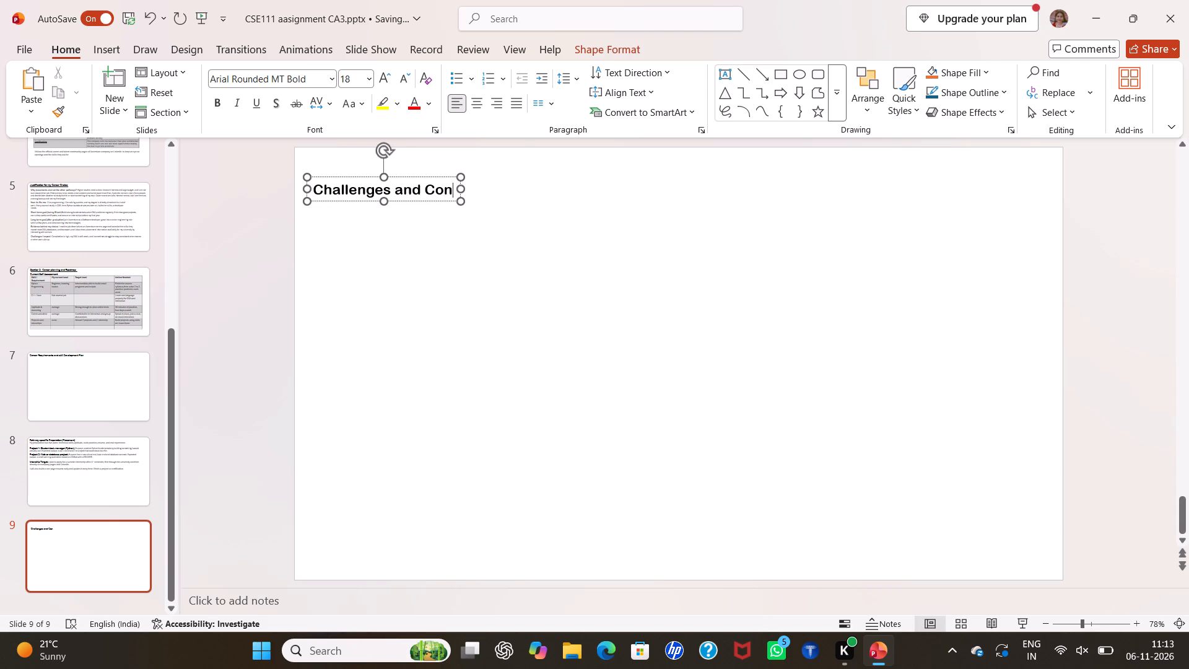
pyautogui.write('tig')
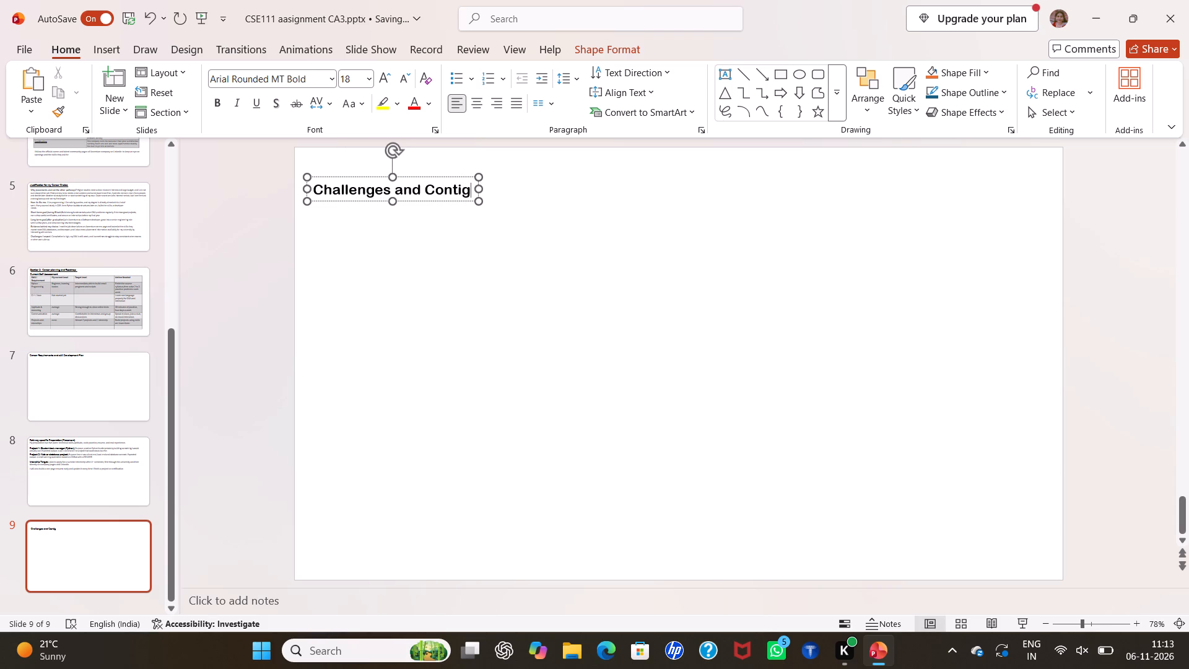
pyautogui.write('ency')
pyautogui.press('space')
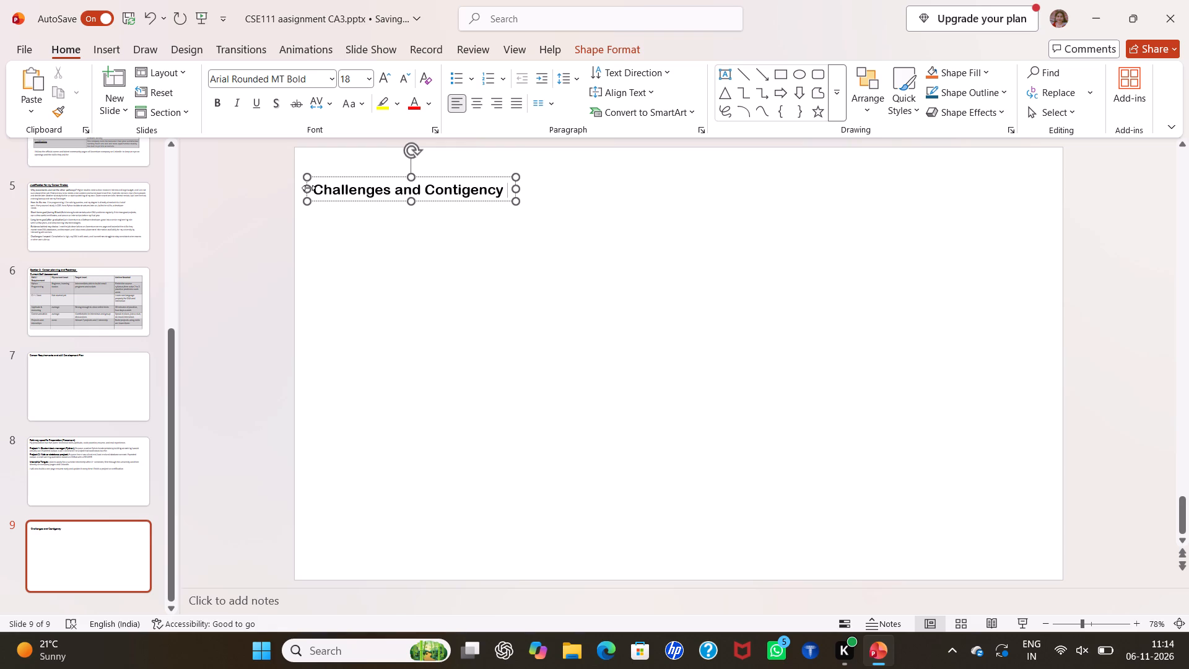
pyautogui.write('Plan')
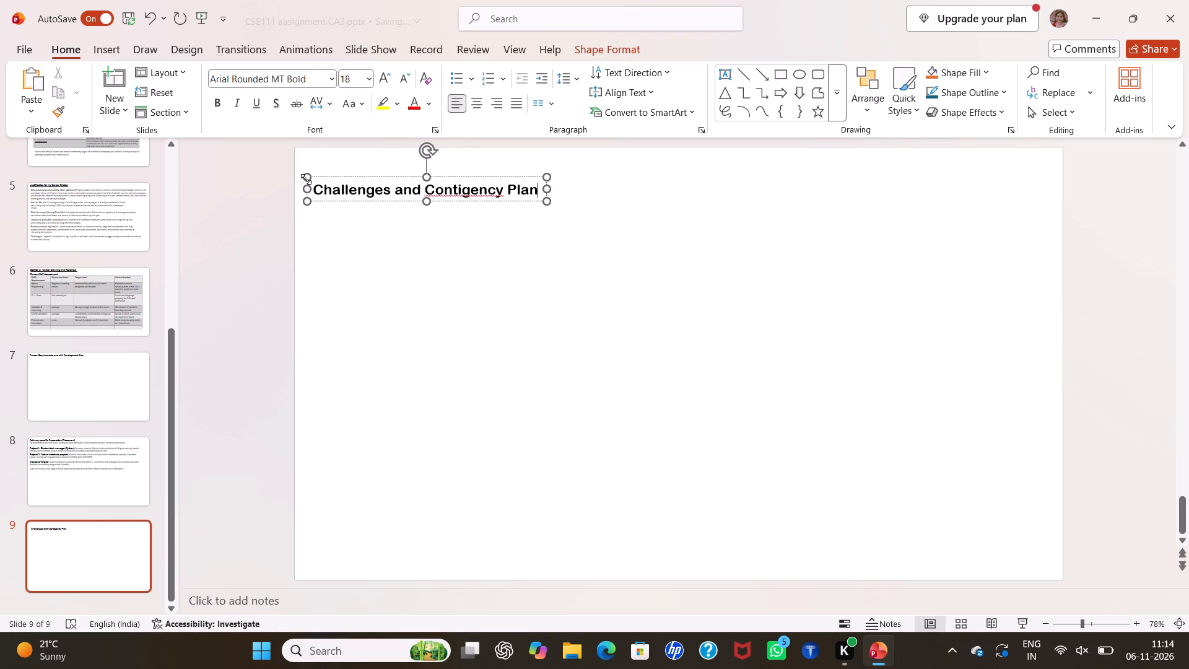
# Move the heading text box up to the top edge of slide 9.
pyautogui.moveTo(315, 176); pyautogui.dragTo(312, 152)
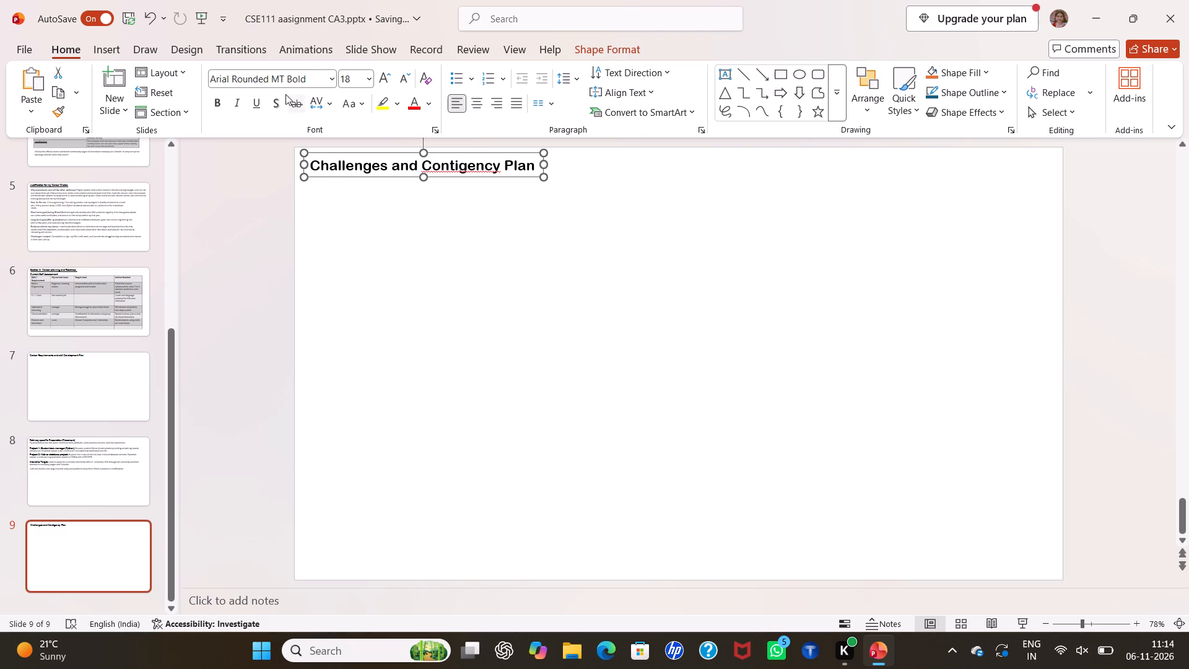
# Insert a table with 3 columns and 4 rows on slide 9.
pyautogui.hscroll(-1, 271, 91)
pyautogui.scroll(-1, 126, 76)
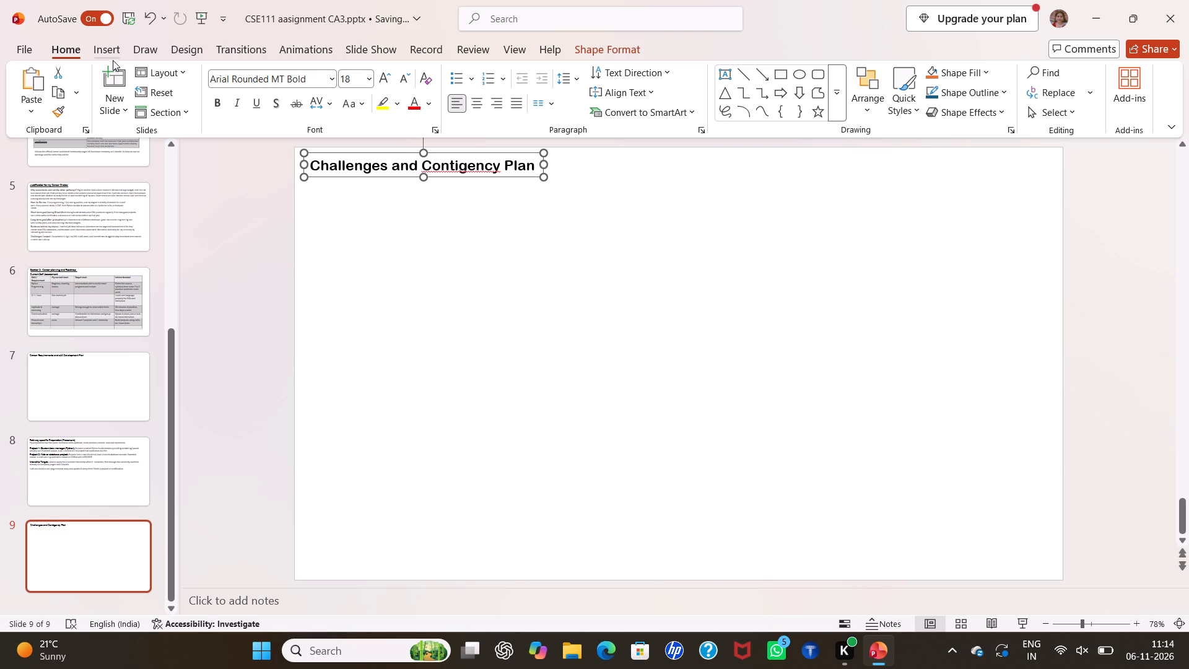
pyautogui.scroll(-1, 113, 60)
pyautogui.click(110, 54)
pyautogui.click(86, 106)
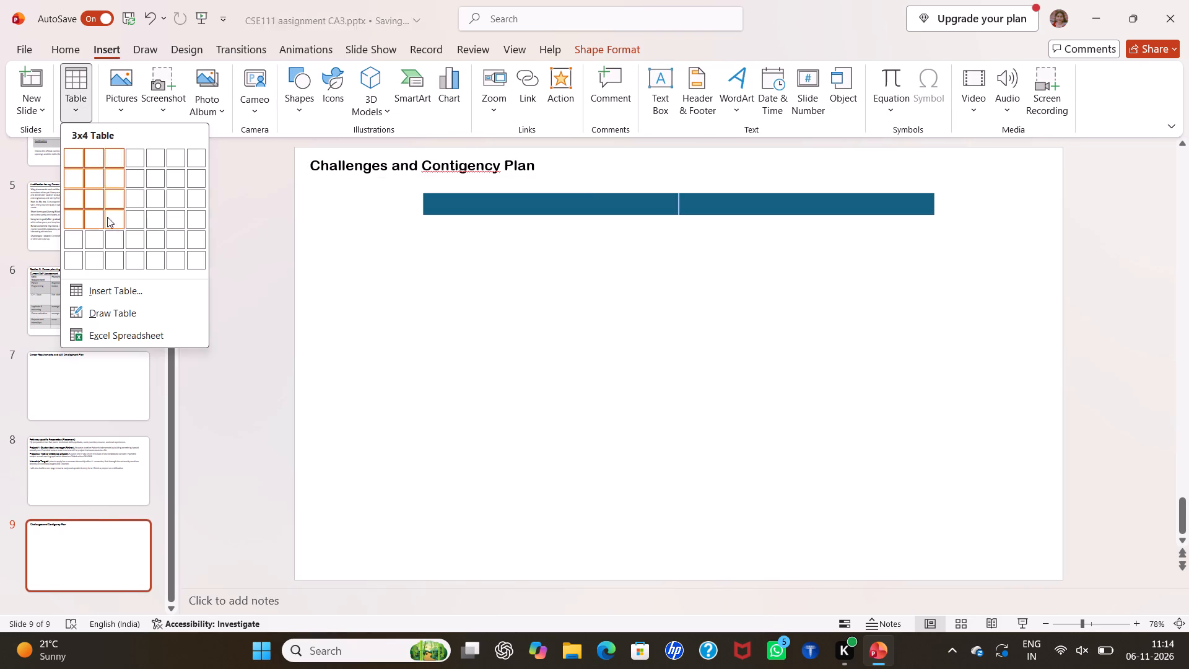
pyautogui.click(115, 291)
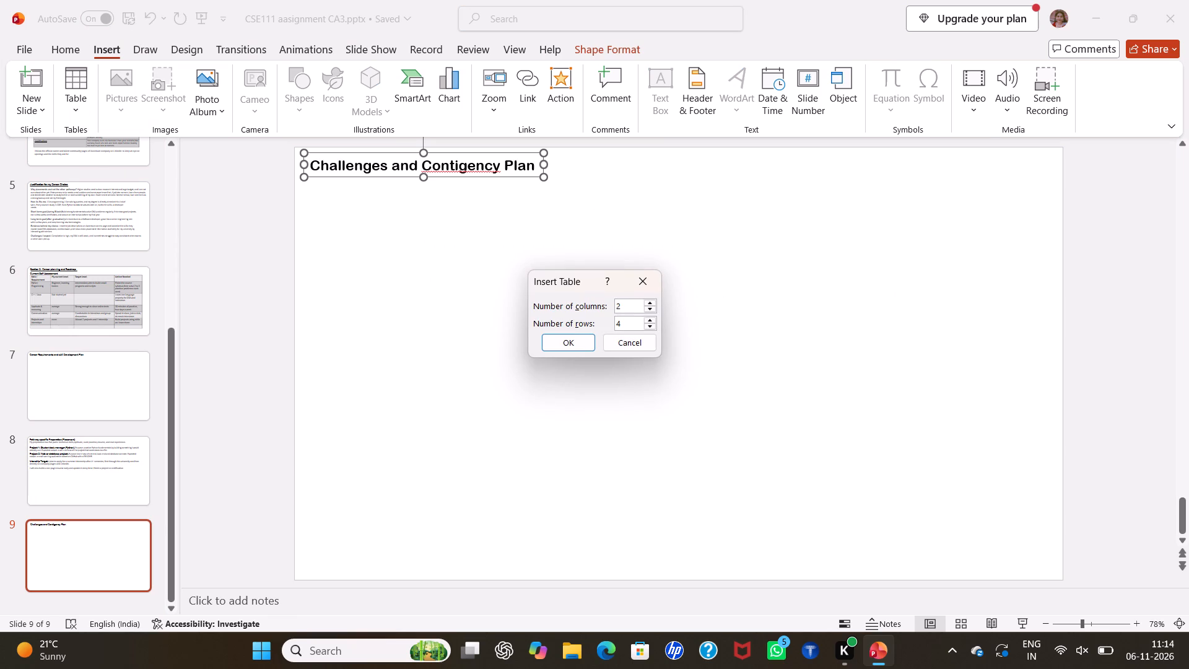
pyautogui.click(622, 310)
pyautogui.press('BackSpace')
pyautogui.press('3')
pyautogui.click(635, 318)
pyautogui.press('BackSpace')
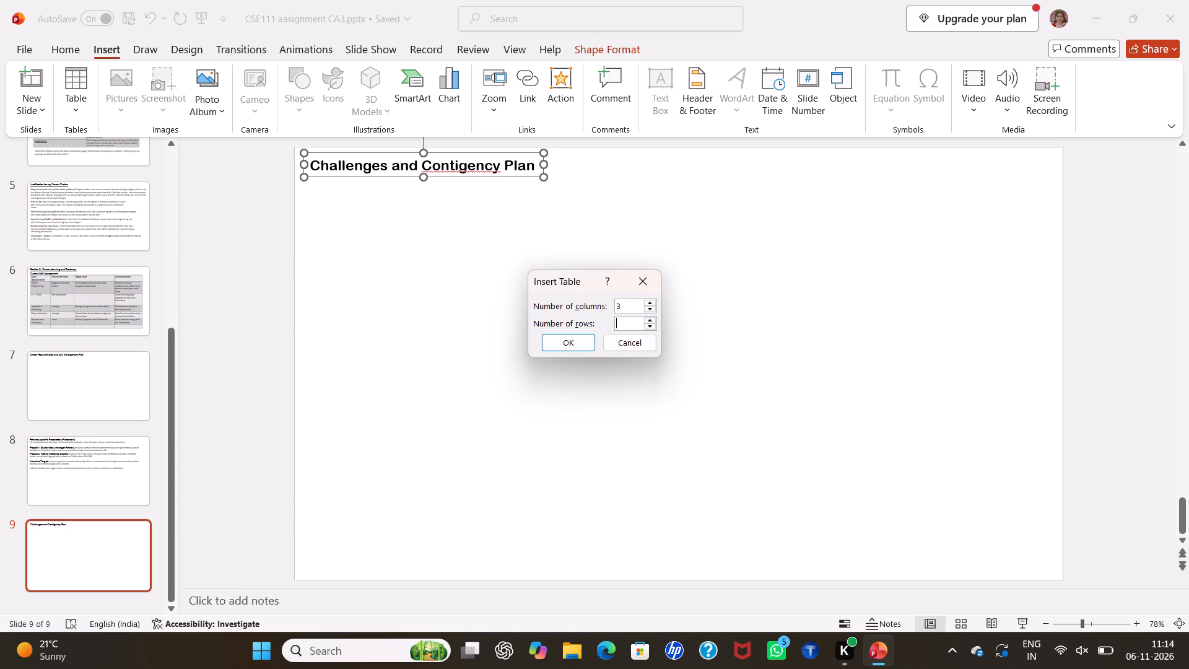
pyautogui.press('4')
pyautogui.keyDown('ctrl'); pyautogui.scroll(-2, 635, 318); pyautogui.keyUp('ctrl')
pyautogui.keyDown('ctrl'); pyautogui.scroll(2, 635, 318); pyautogui.keyUp('ctrl')
pyautogui.keyDown('ctrl'); pyautogui.scroll(-2, 635, 318); pyautogui.keyUp('ctrl')
pyautogui.scroll(4, 635, 318)
pyautogui.scroll(2, 564, 323)
pyautogui.click(557, 338)
# Apply the grey banded Medium table style with black gridlines to the new table.
pyautogui.scroll(-1, 514, 322)
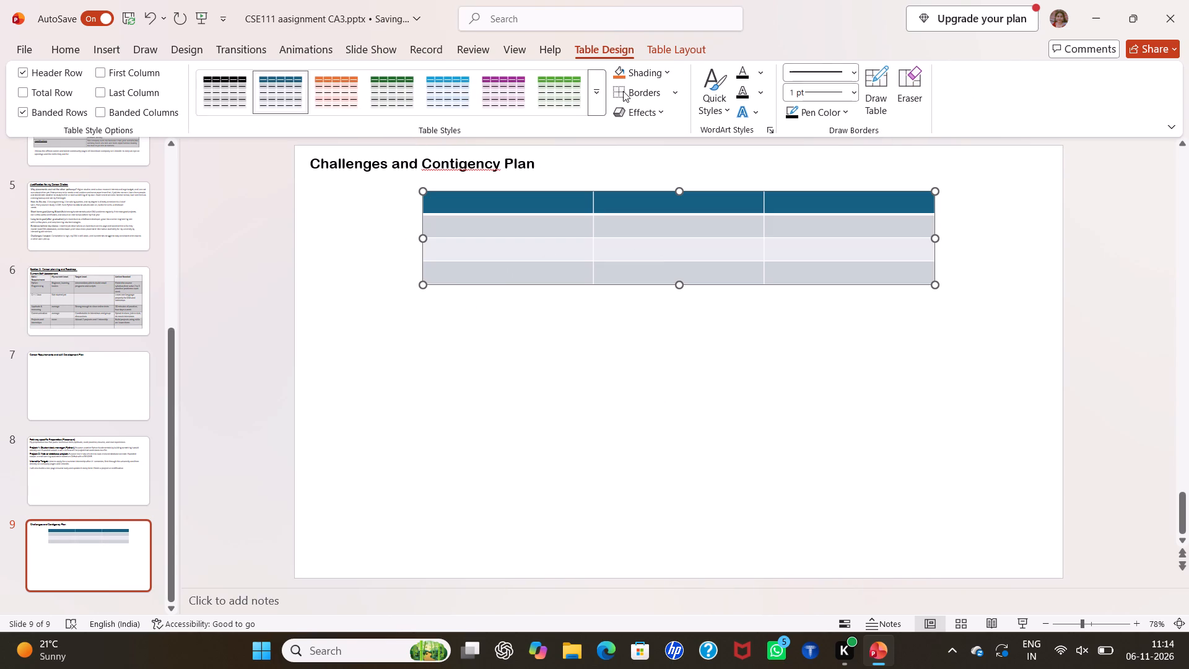
pyautogui.click(592, 100)
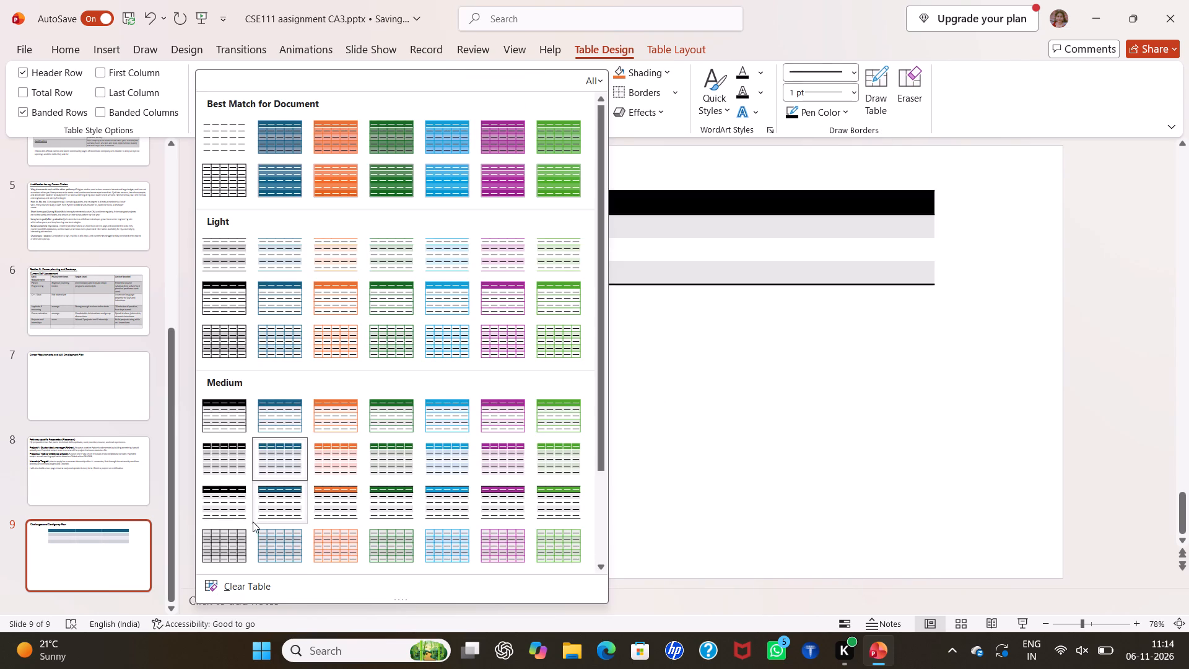
pyautogui.doubleClick(231, 543)
pyautogui.scroll(-1, 429, 436)
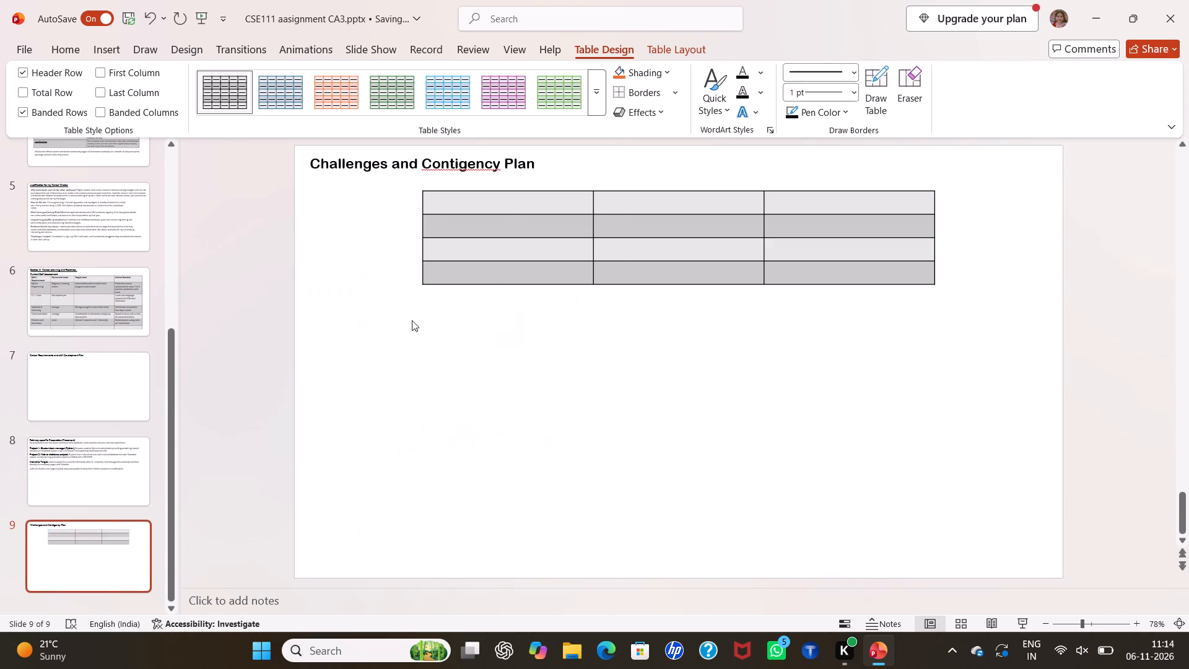
# Enlarge the table to about 27.8 cm wide and 10.3 cm high, with its left edge aligned beneath the heading.
pyautogui.scroll(-1, 412, 320)
pyautogui.moveTo(429, 200); pyautogui.dragTo(423, 192)
pyautogui.moveTo(423, 192); pyautogui.dragTo(339, 211)
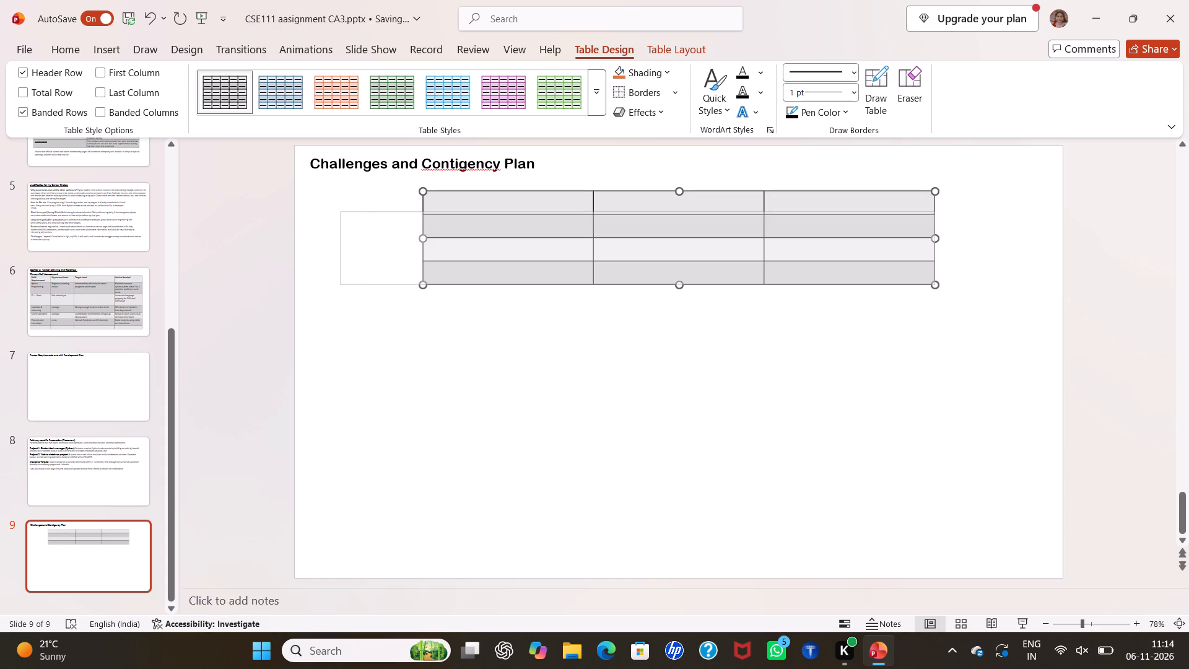
pyautogui.moveTo(339, 211); pyautogui.dragTo(329, 202)
pyautogui.click(329, 202)
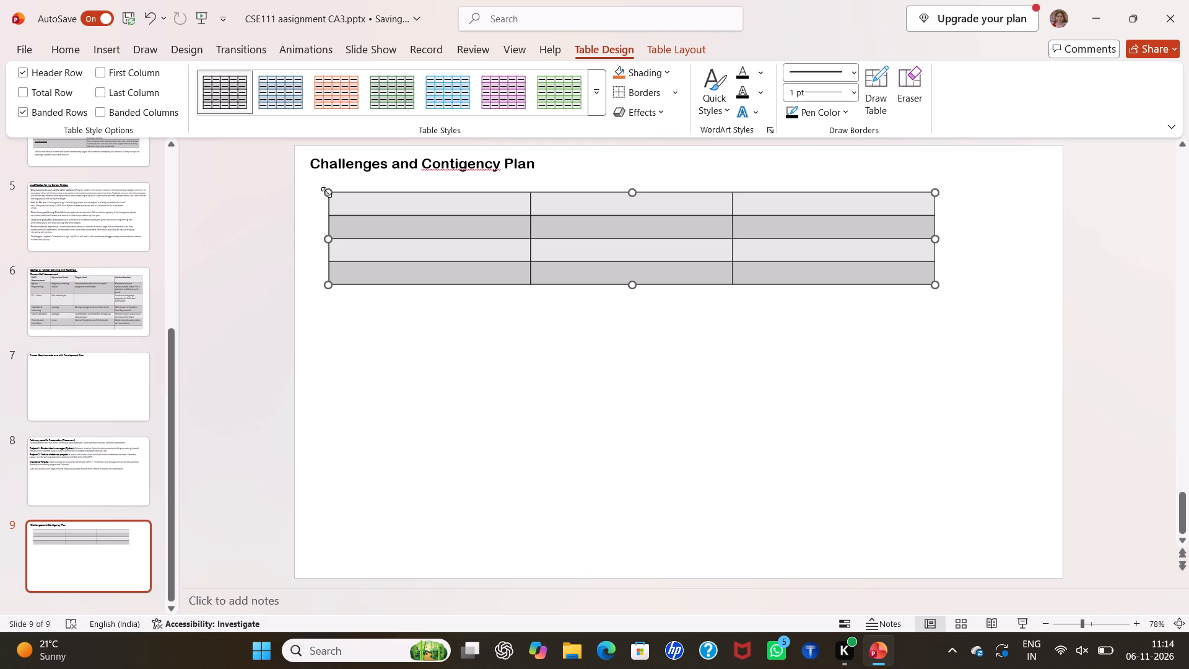
pyautogui.moveTo(326, 192); pyautogui.dragTo(313, 187)
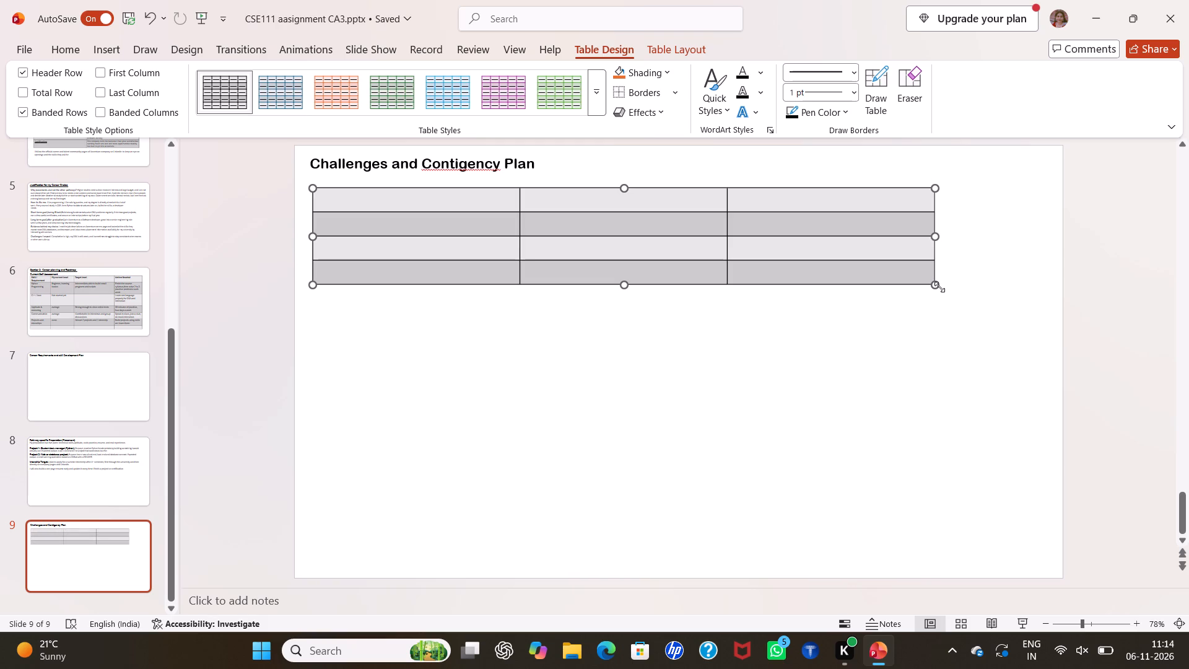
pyautogui.moveTo(939, 287); pyautogui.dragTo(944, 421)
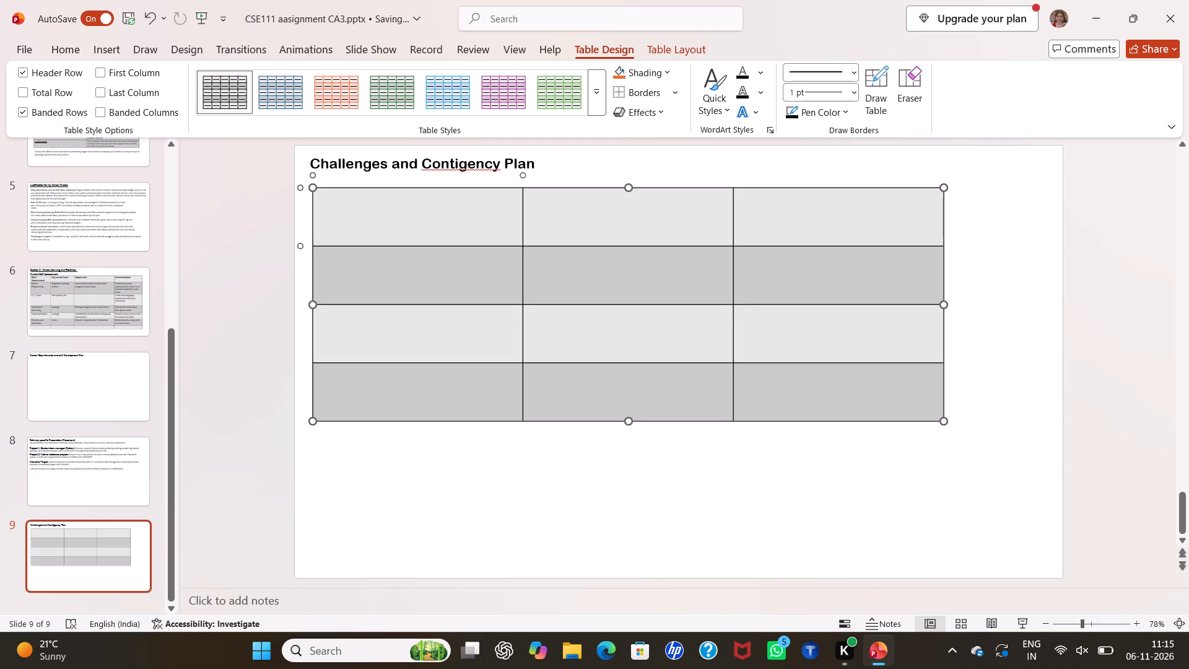
# Insert a new row above the first row of the slide 9 table.
pyautogui.click(427, 227)
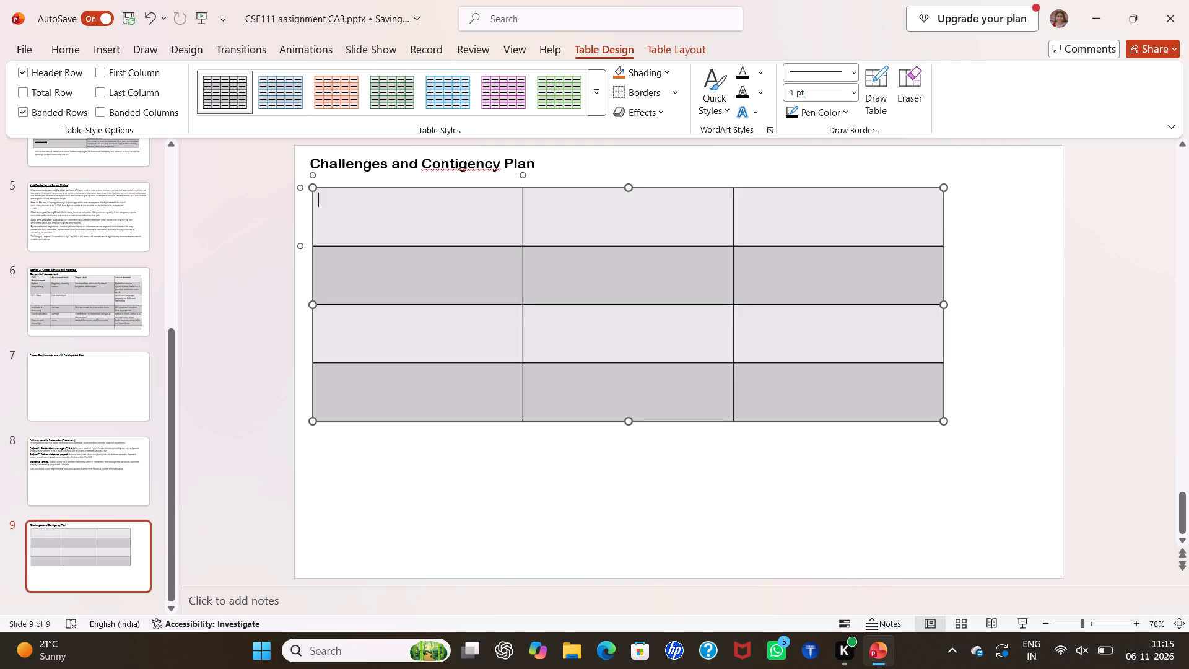
pyautogui.doubleClick(427, 227)
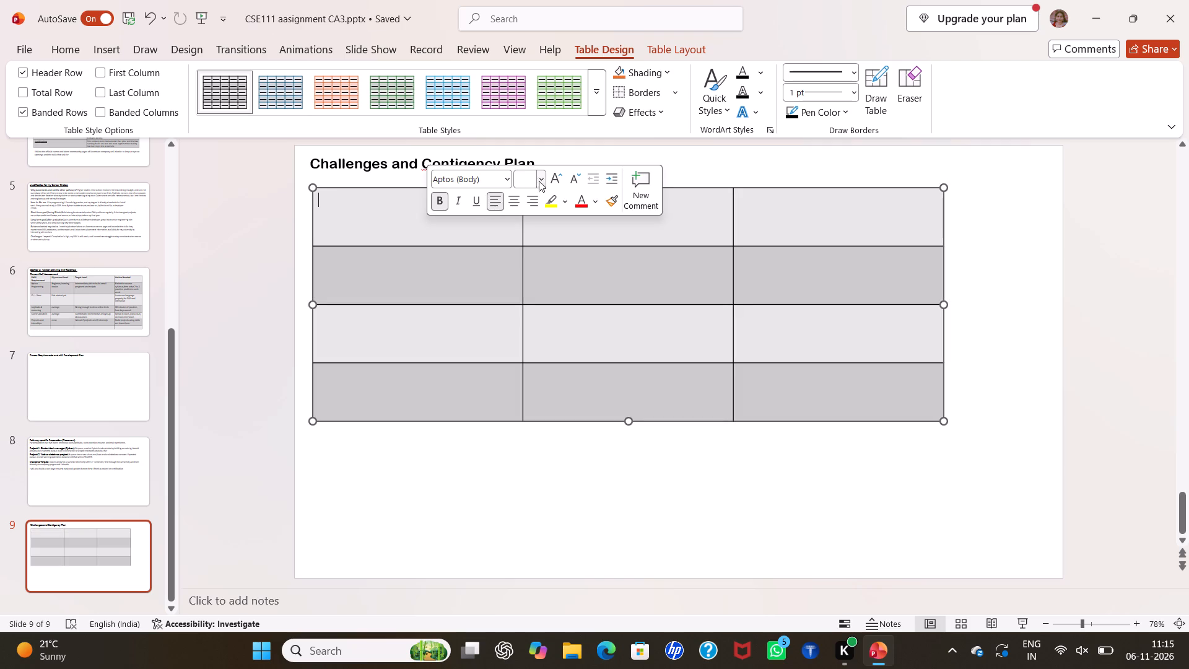
pyautogui.click(668, 50)
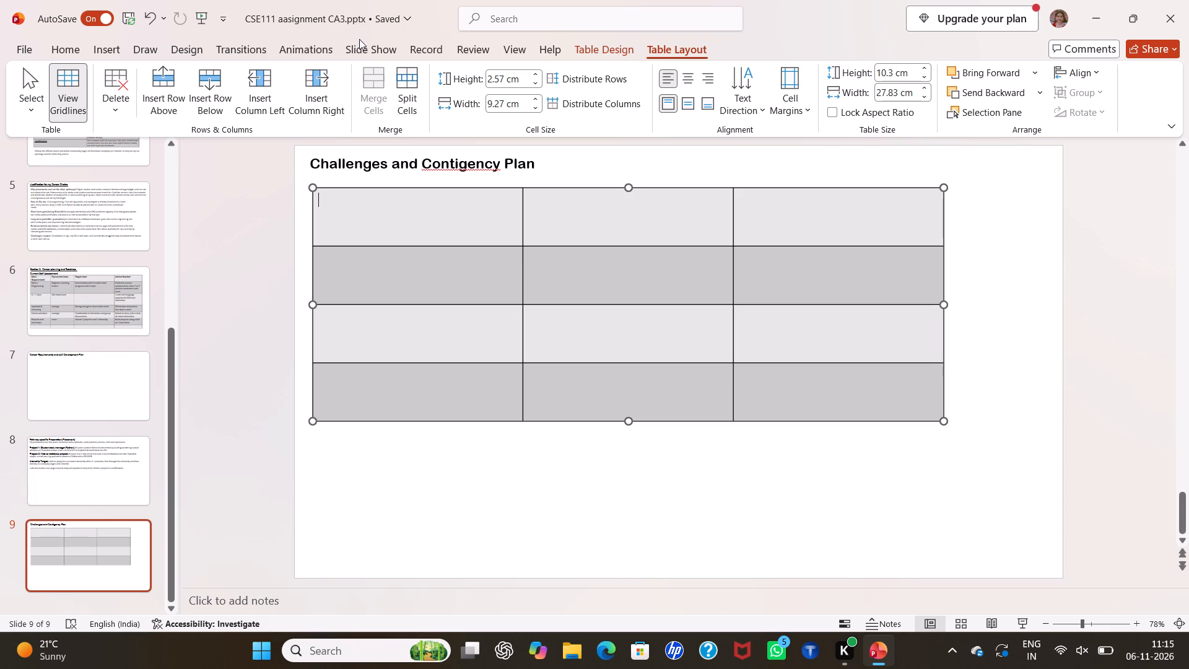
pyautogui.click(175, 103)
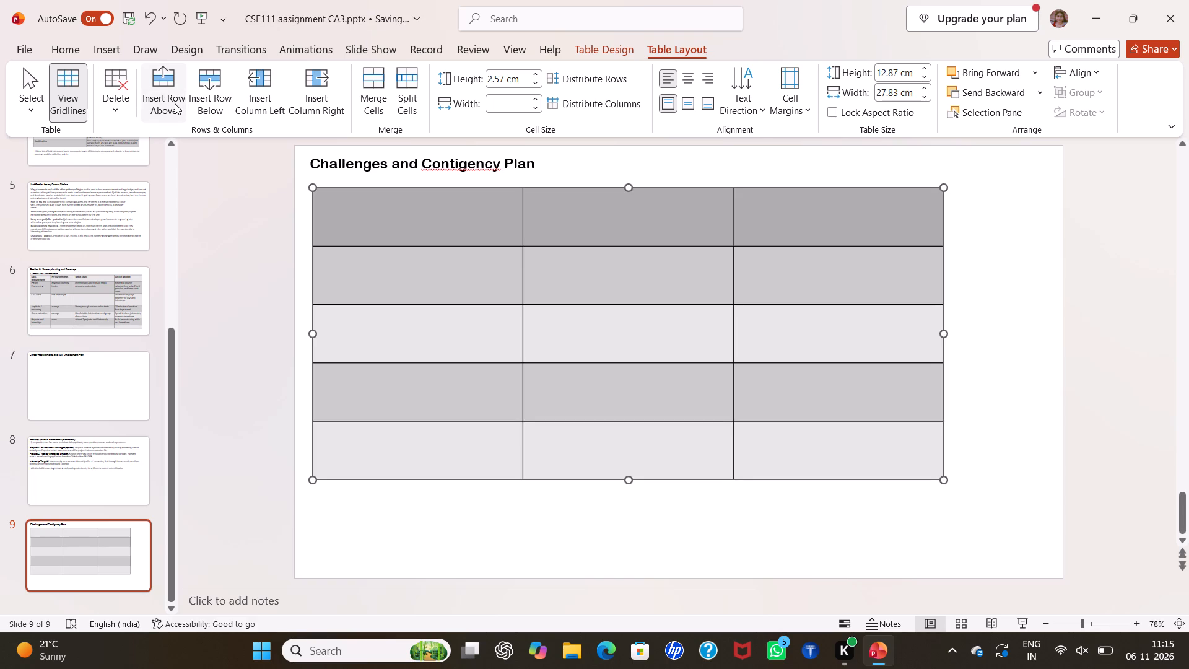
# Set the font of the first cell in the table's top row to Bahnschrift.
pyautogui.click(349, 215)
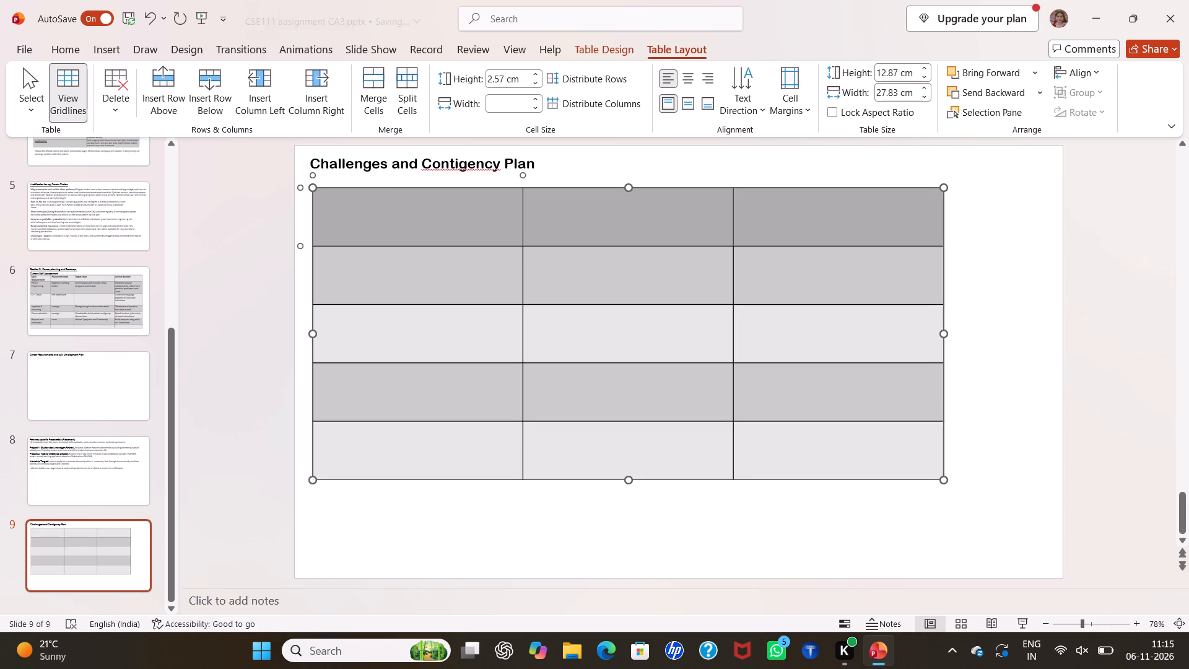
pyautogui.click(103, 50)
pyautogui.click(72, 46)
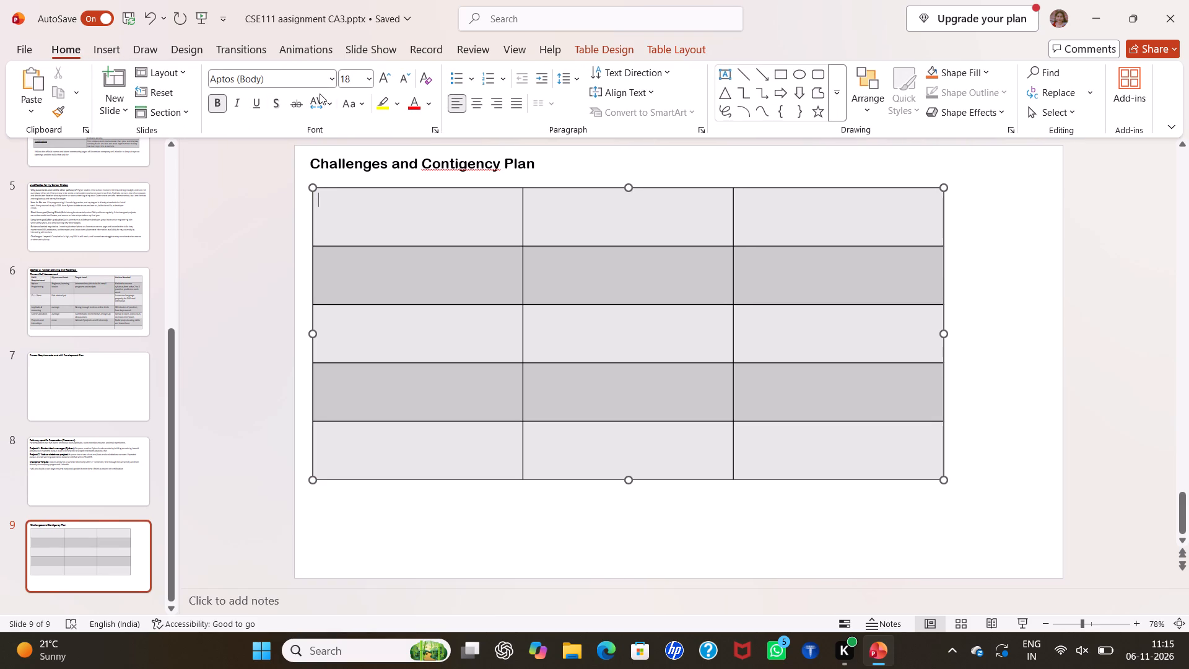
pyautogui.click(329, 77)
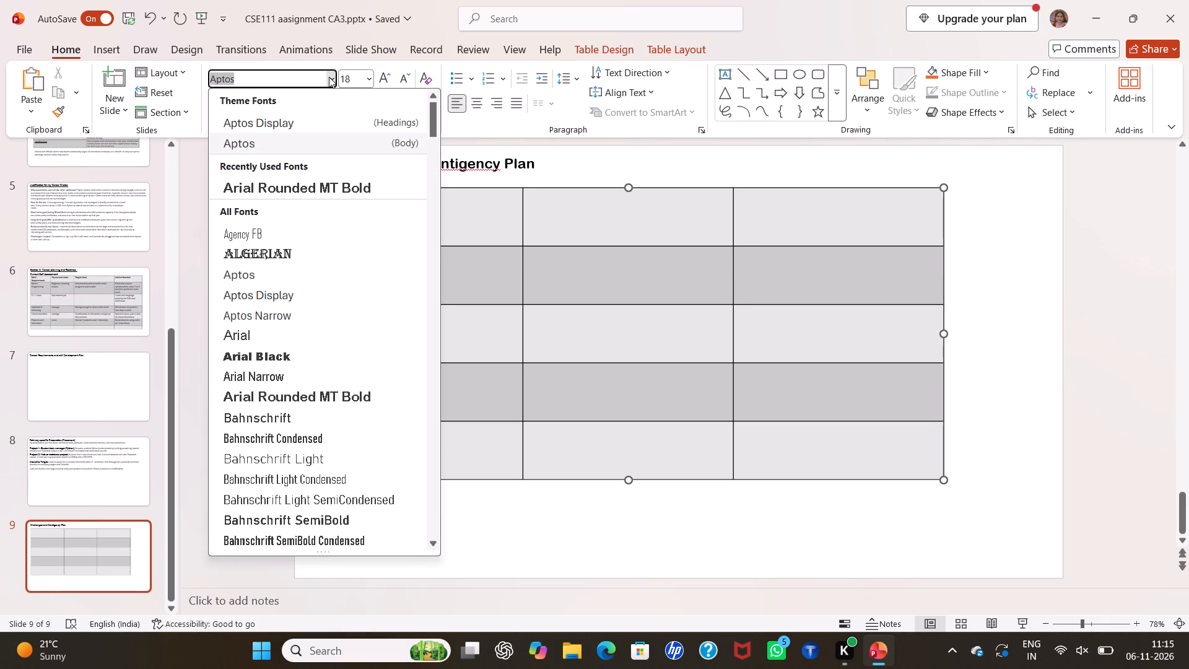
pyautogui.click(320, 190)
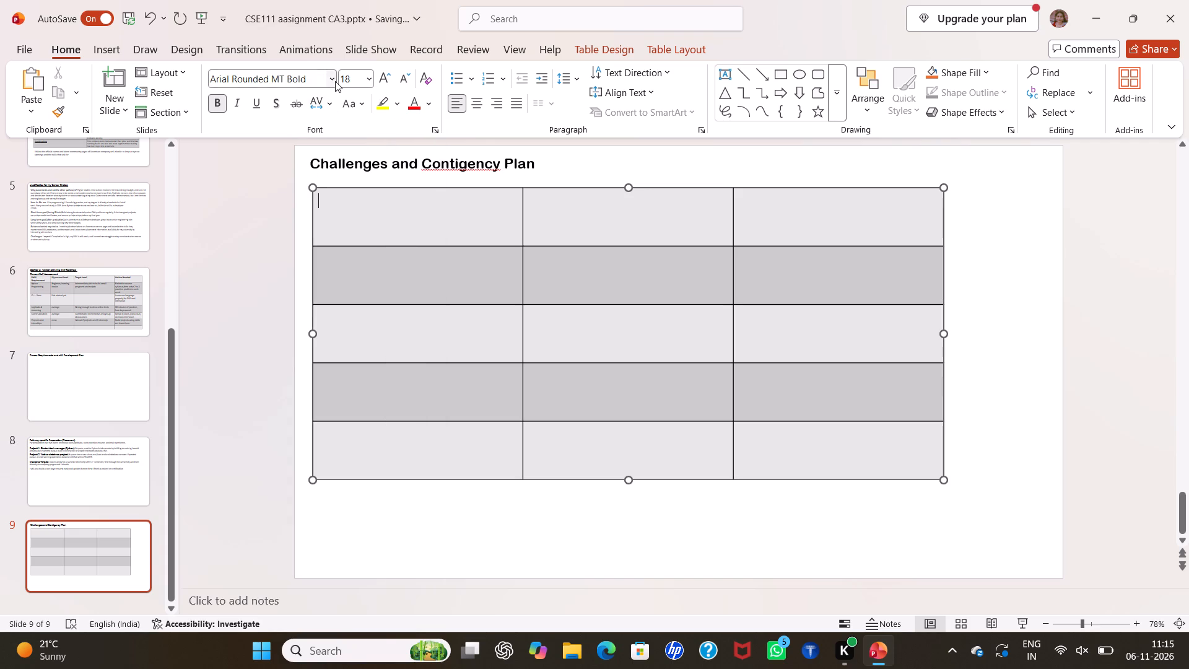
pyautogui.click(335, 81)
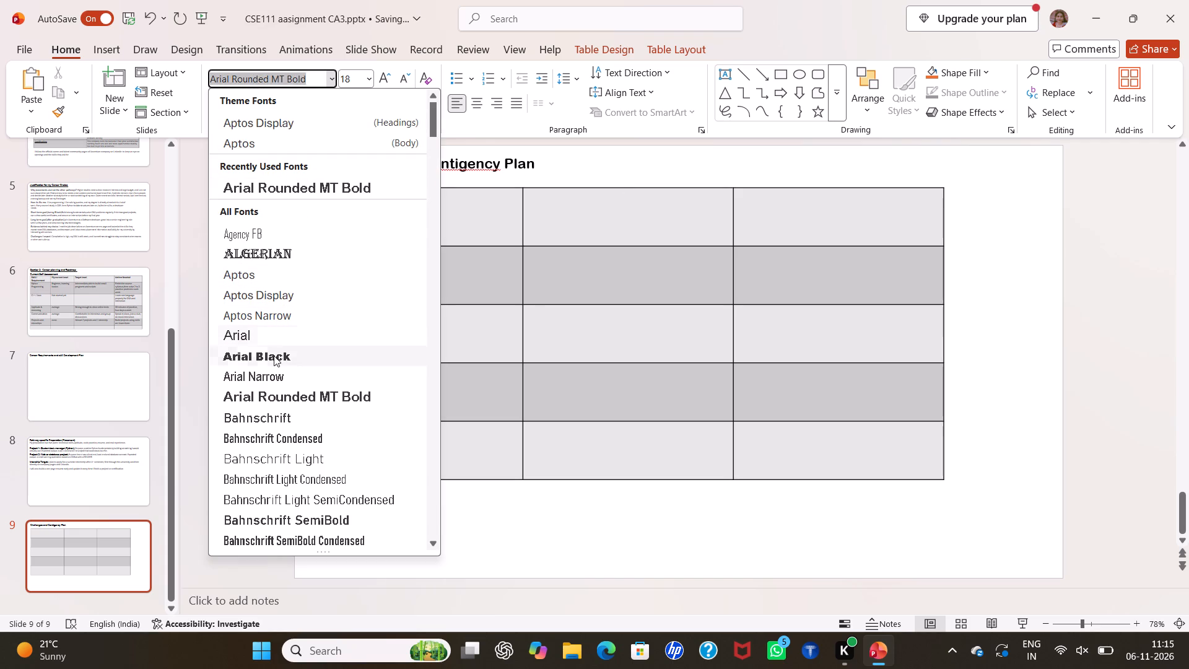
pyautogui.click(275, 416)
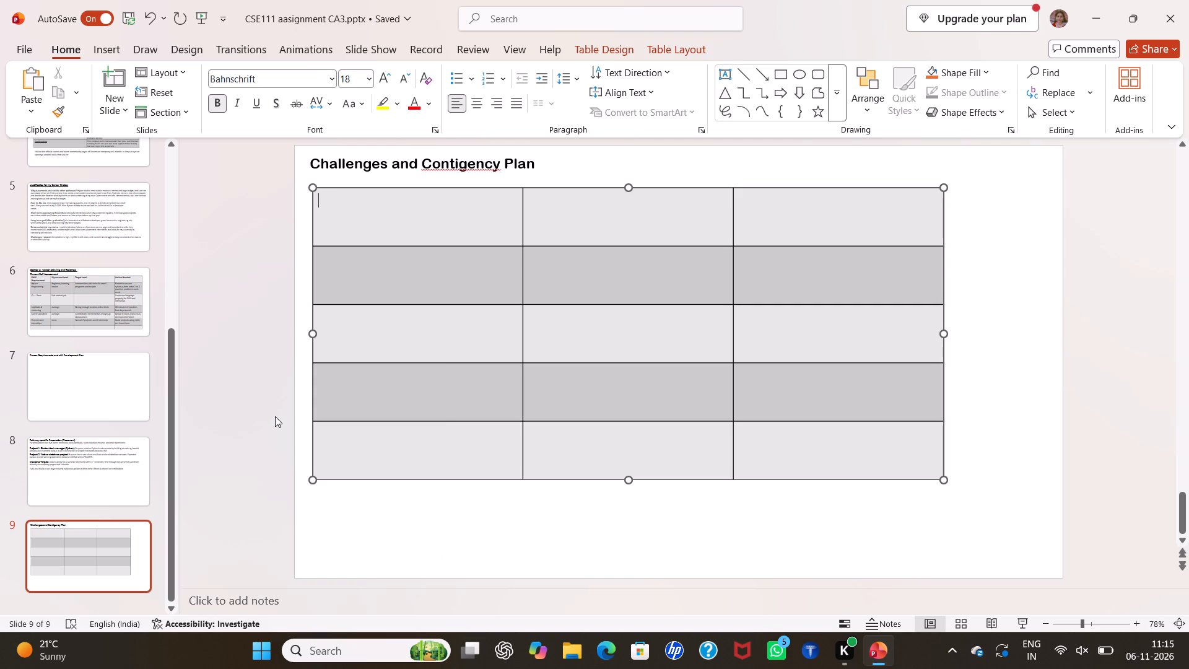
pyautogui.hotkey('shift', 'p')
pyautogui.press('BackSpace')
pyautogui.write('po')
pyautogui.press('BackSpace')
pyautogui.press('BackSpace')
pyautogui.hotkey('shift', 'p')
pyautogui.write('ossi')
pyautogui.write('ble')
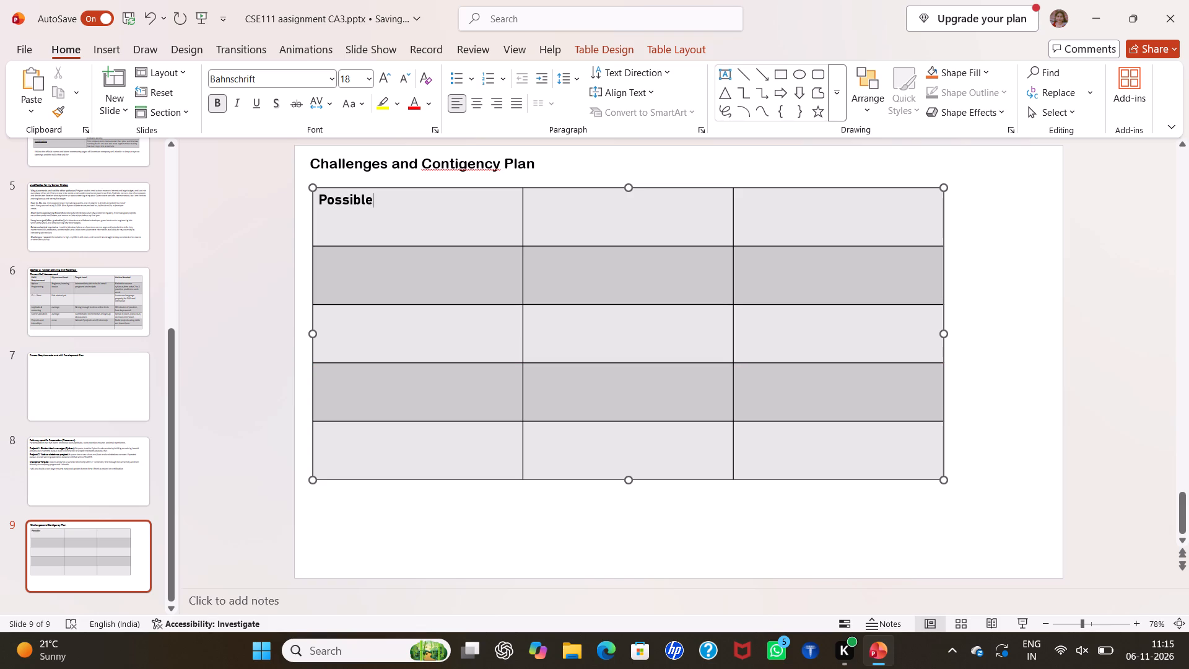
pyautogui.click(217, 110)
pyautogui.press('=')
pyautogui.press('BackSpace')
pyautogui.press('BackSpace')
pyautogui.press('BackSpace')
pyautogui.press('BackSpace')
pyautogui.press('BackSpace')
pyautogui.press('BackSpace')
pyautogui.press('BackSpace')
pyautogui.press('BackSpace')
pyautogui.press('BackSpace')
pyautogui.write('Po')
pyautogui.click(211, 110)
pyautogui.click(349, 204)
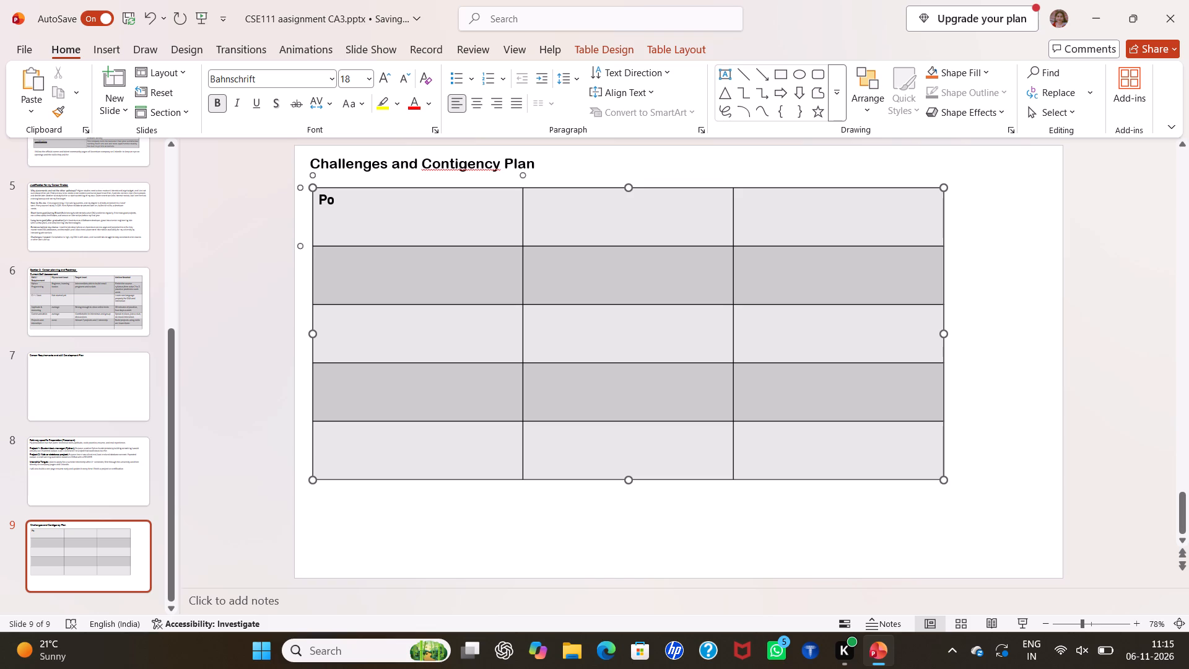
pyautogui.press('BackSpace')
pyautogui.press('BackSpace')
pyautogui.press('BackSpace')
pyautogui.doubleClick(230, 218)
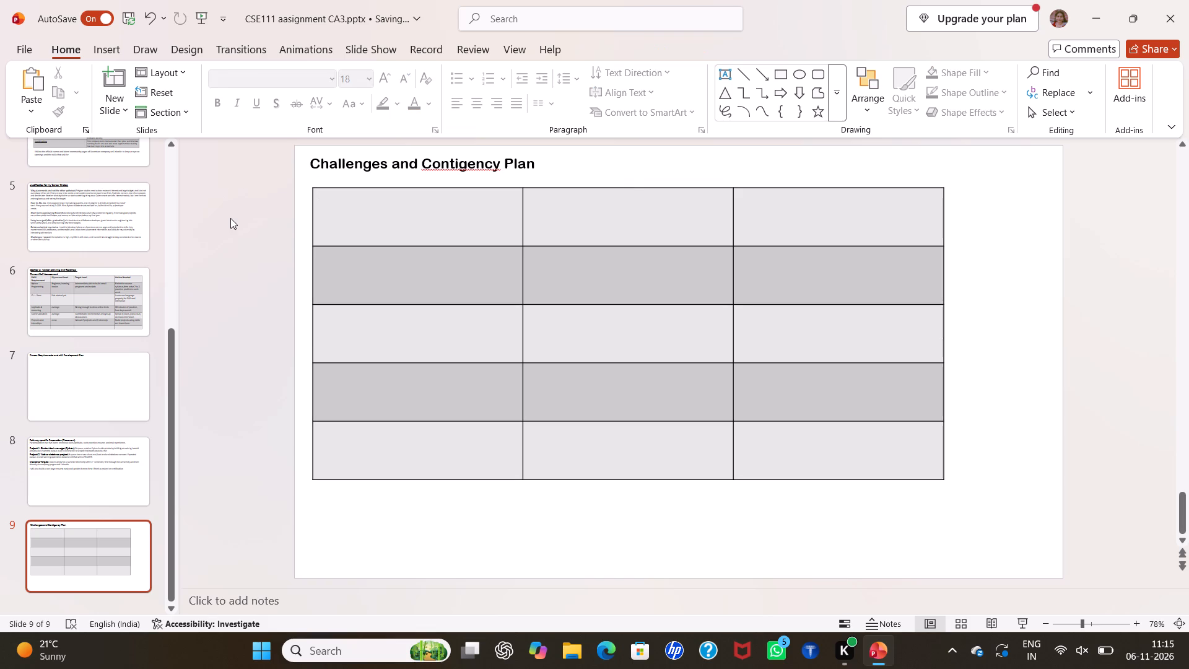
# Enter the non-bold column heading "Possible Challenge" in the first cell of the table's top row.
pyautogui.click(334, 198)
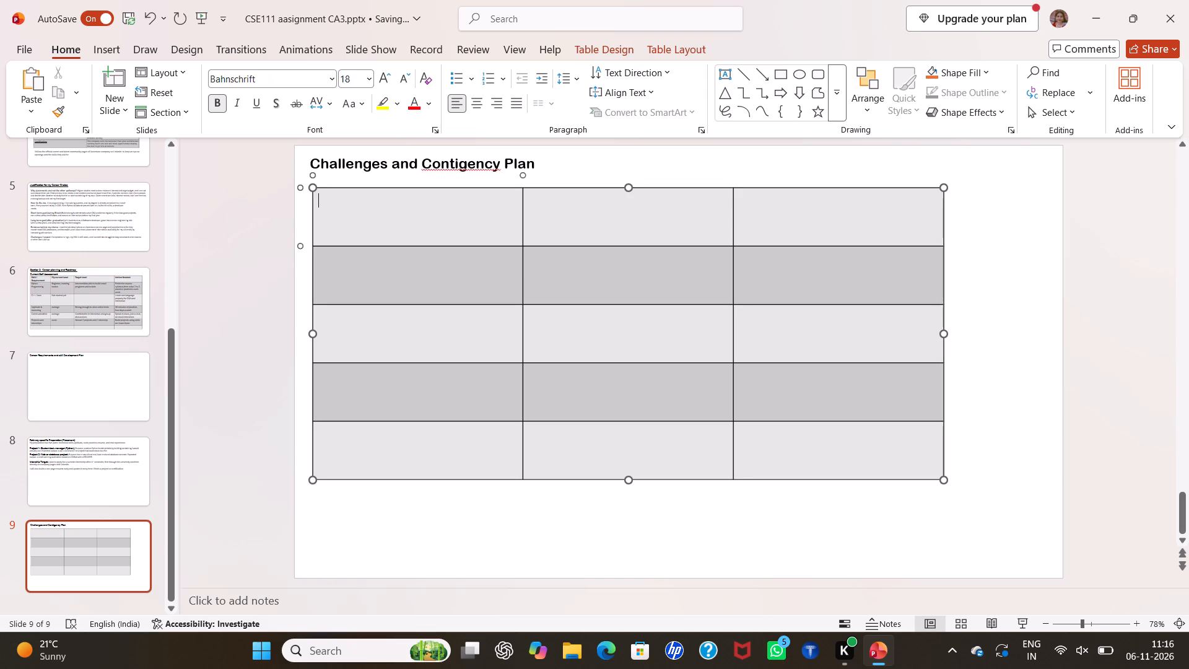
pyautogui.click(212, 107)
pyautogui.hotkey('shift', 'p')
pyautogui.press('o')
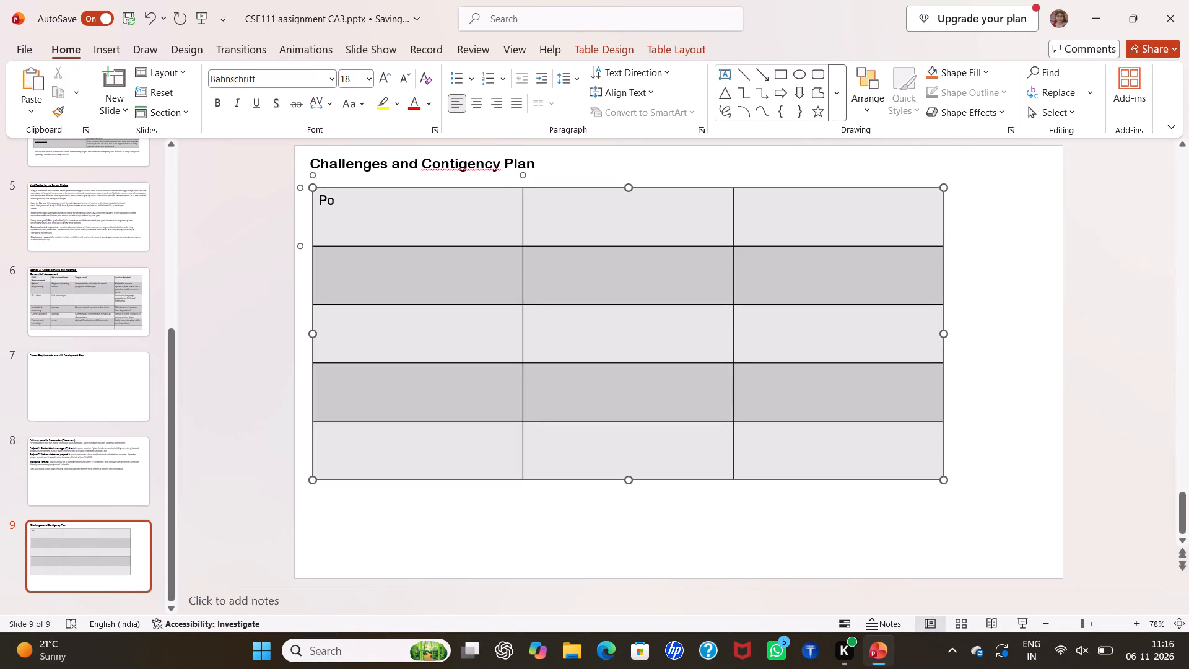
pyautogui.write('ssi')
pyautogui.write('ble')
pyautogui.press('space')
pyautogui.hotkey('shift', 'c')
pyautogui.write('ha')
pyautogui.write('llenge')
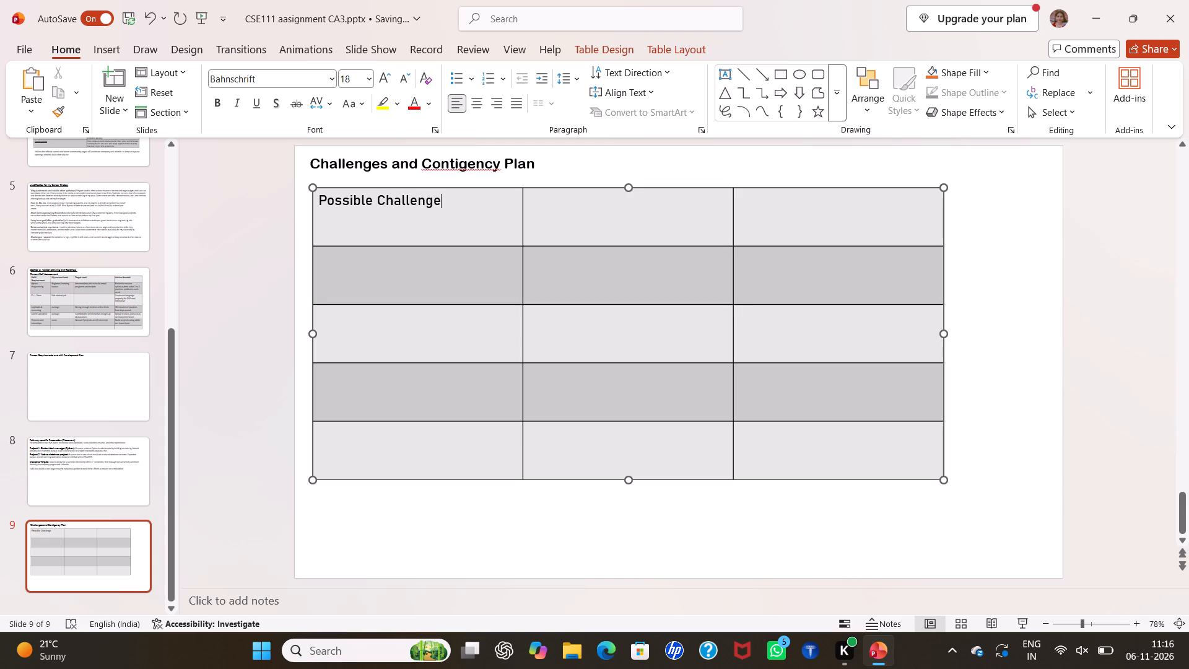
# Enter the non-bold column heading "Planned Response" in the second cell of the table's top row.
pyautogui.click(531, 205)
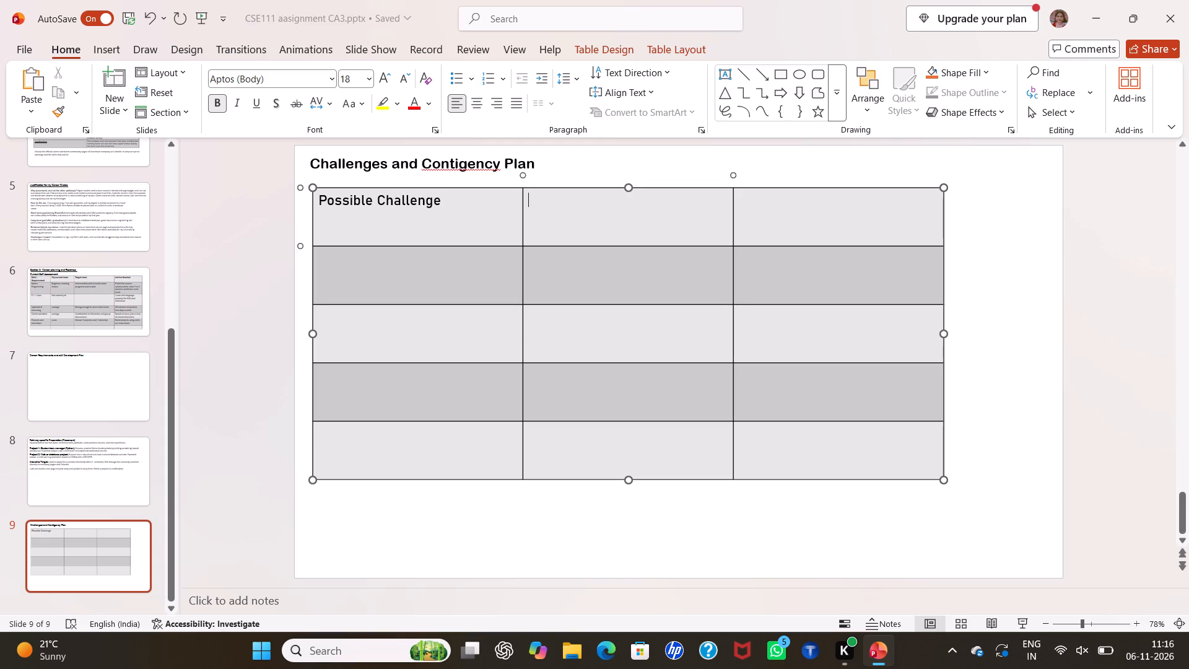
pyautogui.hotkey('shift', 'p')
pyautogui.press('BackSpace')
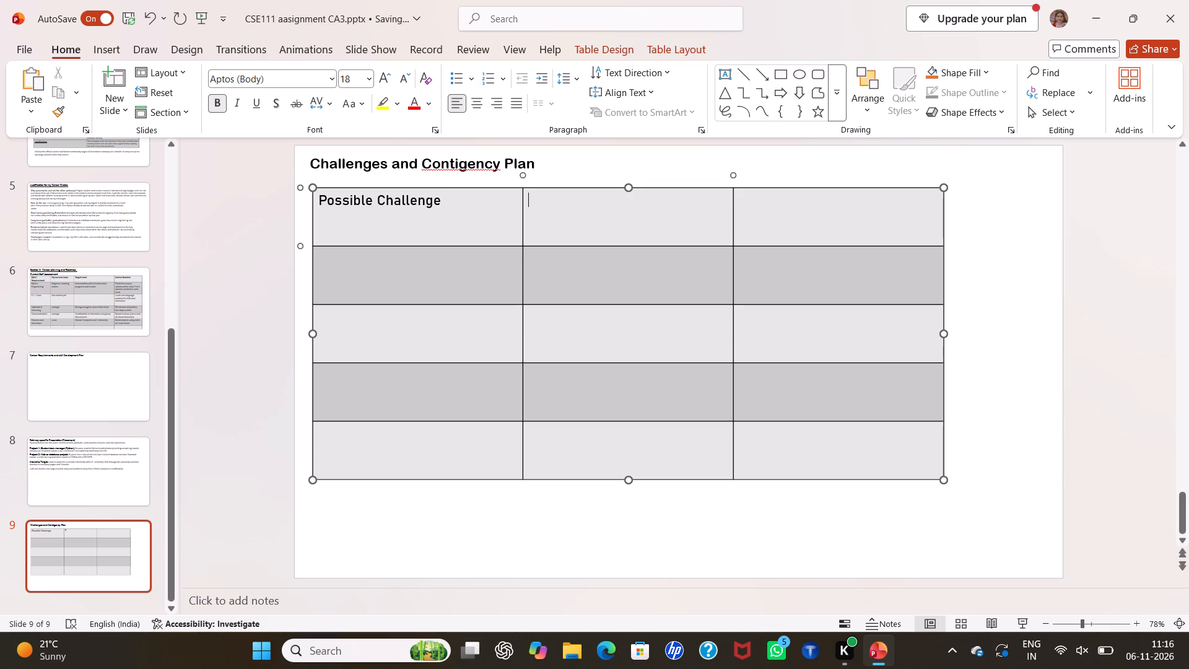
pyautogui.click(210, 106)
pyautogui.hotkey('shift', 'p')
pyautogui.write('lanned')
pyautogui.press('space')
pyautogui.write('espon')
pyautogui.write('se')
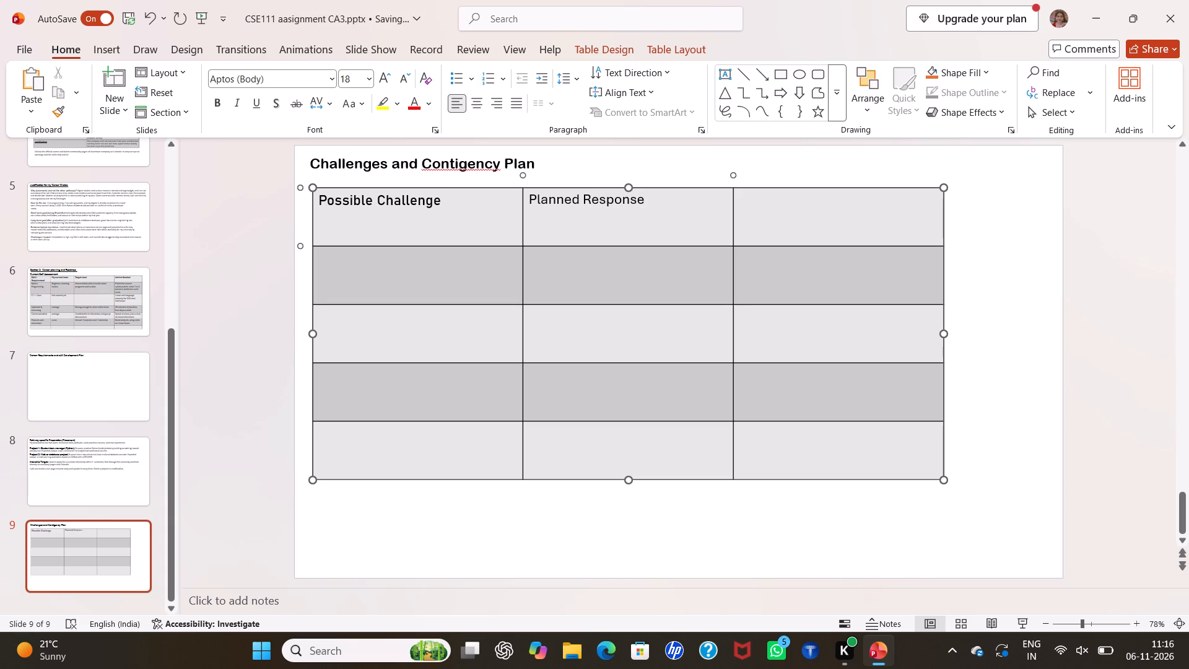
# Enter the non-bold column heading "Alternative / Backup option" in the third cell of the table's top row.
pyautogui.click(754, 208)
pyautogui.click(224, 97)
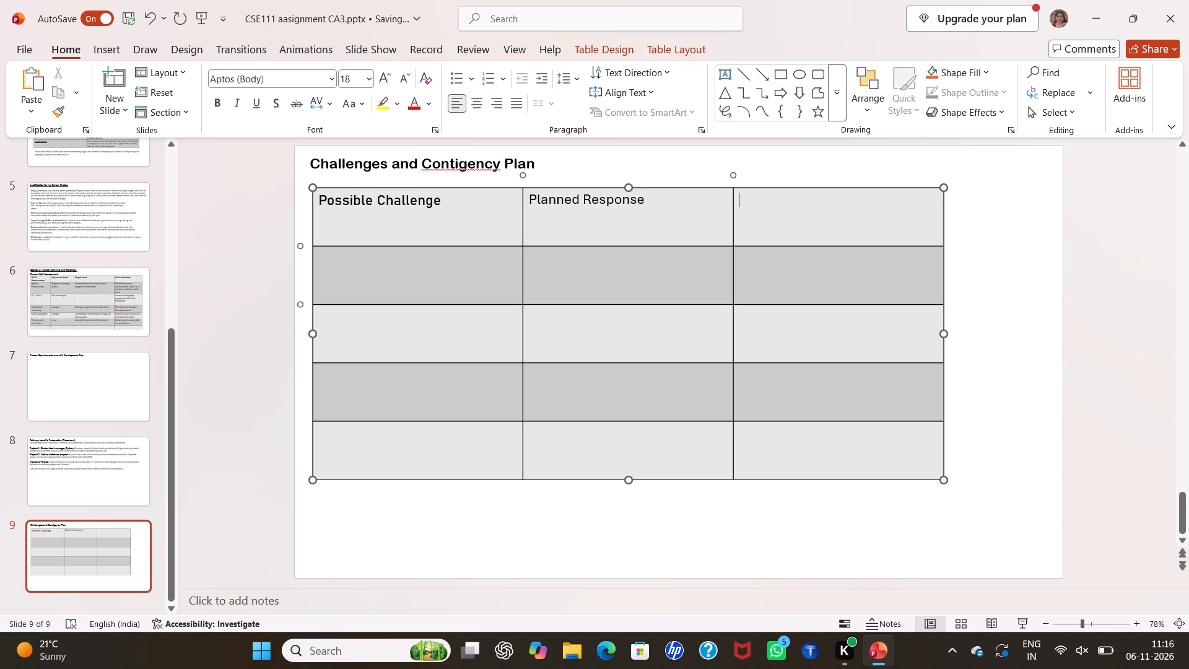
pyautogui.hotkey('shift', 'a')
pyautogui.write('lternative')
pyautogui.press('space')
pyautogui.write('/')
pyautogui.press('space')
pyautogui.write('Backup option')
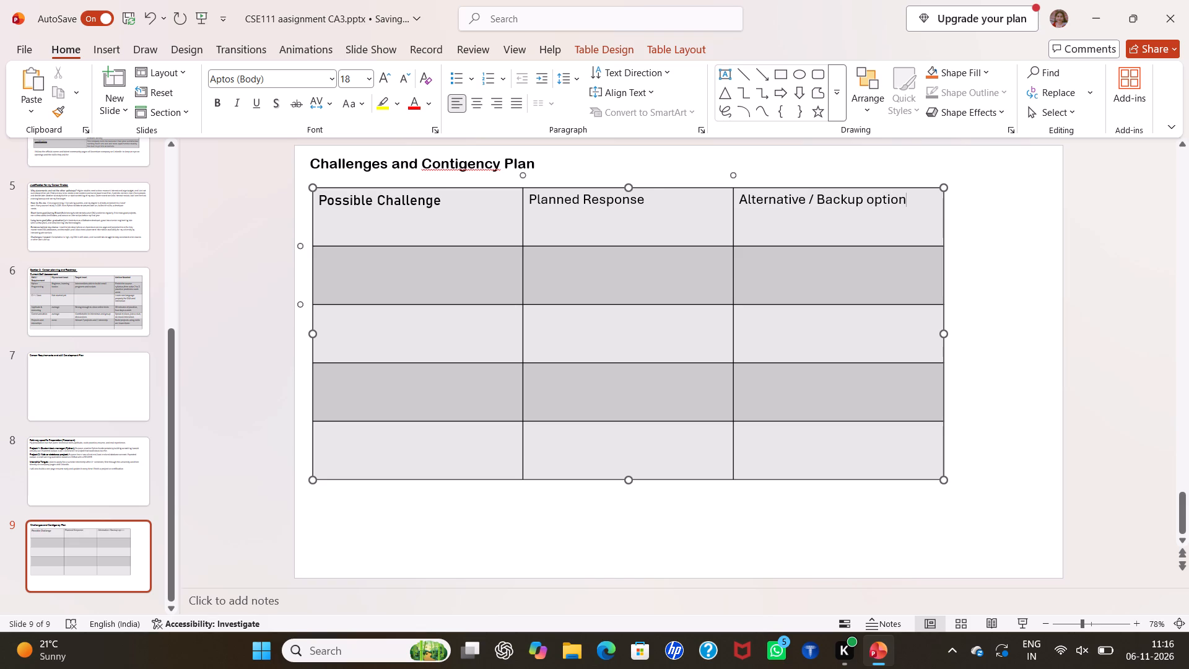
# Reduce the height of the table's heading row to fit its single line of text.
pyautogui.hscroll(-1, 506, 271)
pyautogui.moveTo(417, 246); pyautogui.dragTo(412, 212)
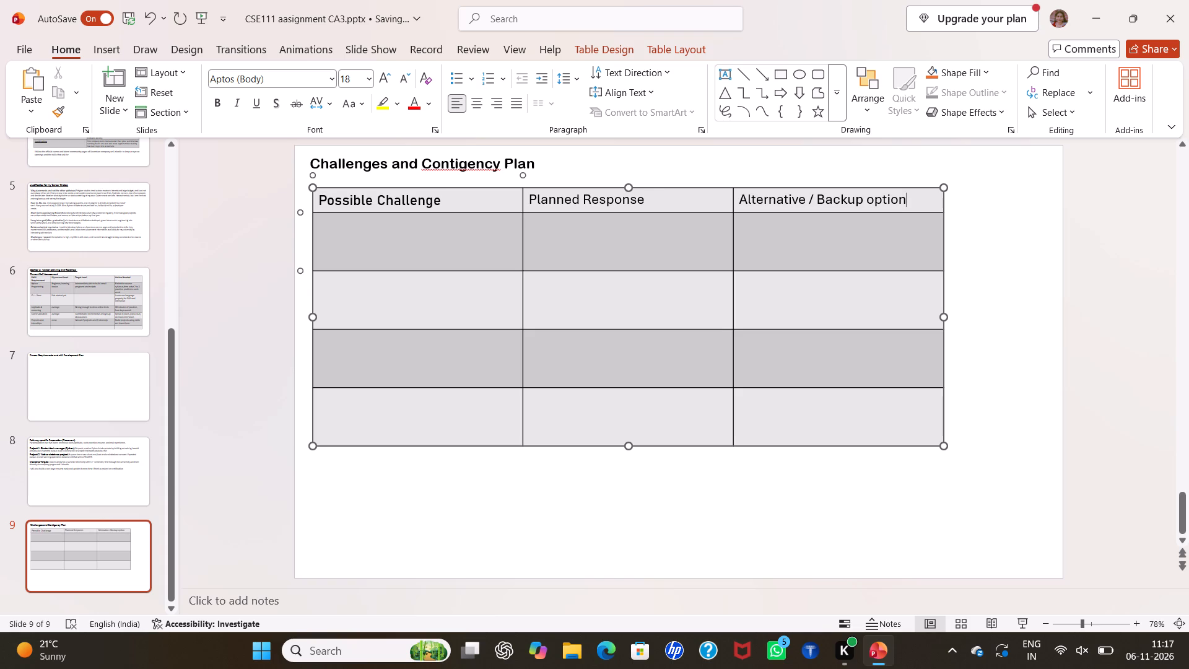
# Enter "Not getting selected at Accenture" as the first possible challenge, checking the company name in slide 2's Executive Summary.
pyautogui.click(328, 224)
pyautogui.hotkey('shift', 'n')
pyautogui.press('o')
pyautogui.press('t')
pyautogui.press('space')
pyautogui.write('getting')
pyautogui.press('space')
pyautogui.write('selected')
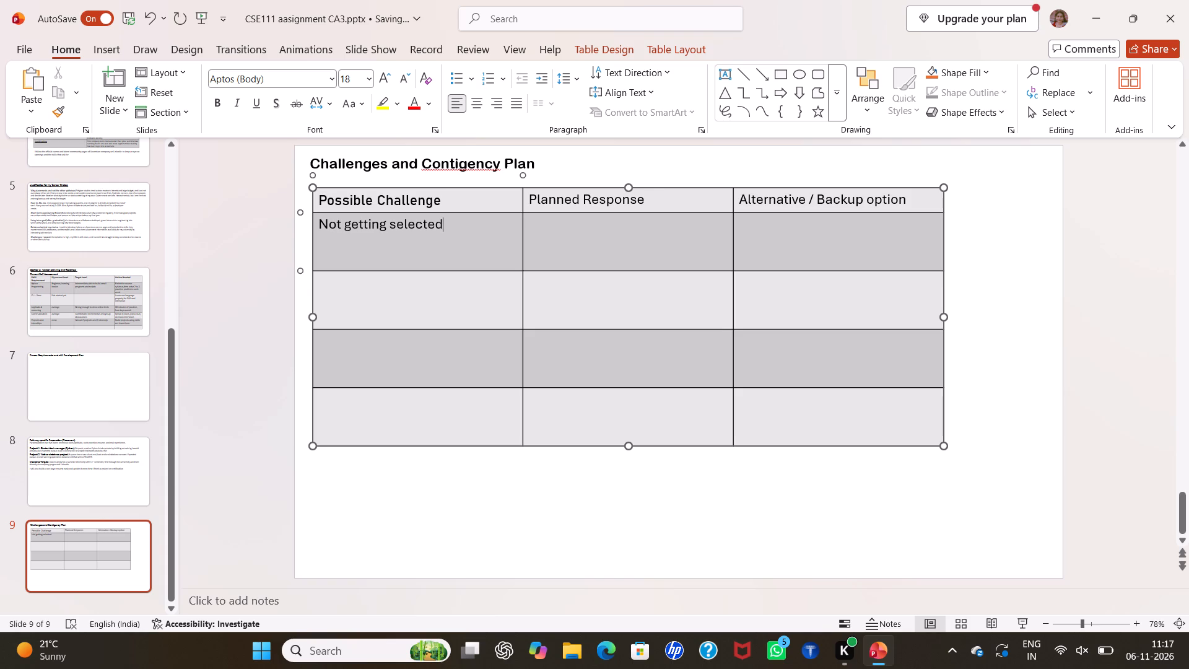
pyautogui.press('space')
pyautogui.write('at')
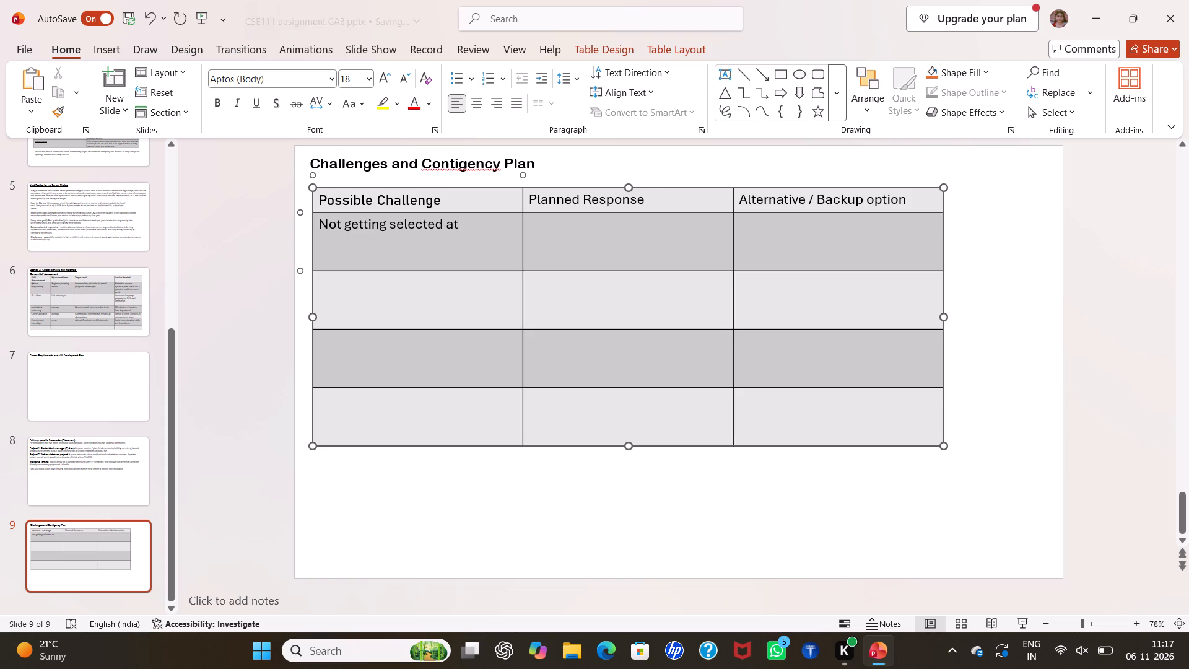
pyautogui.press('space')
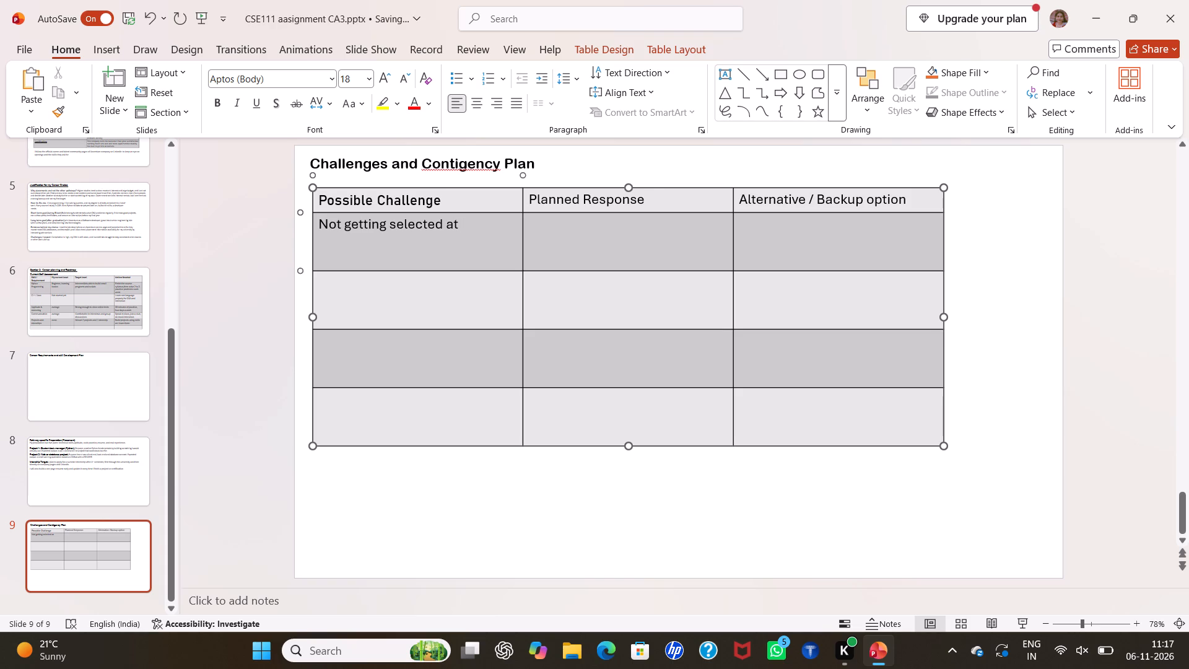
pyautogui.hotkey('shift', 'a')
pyautogui.write('ccen')
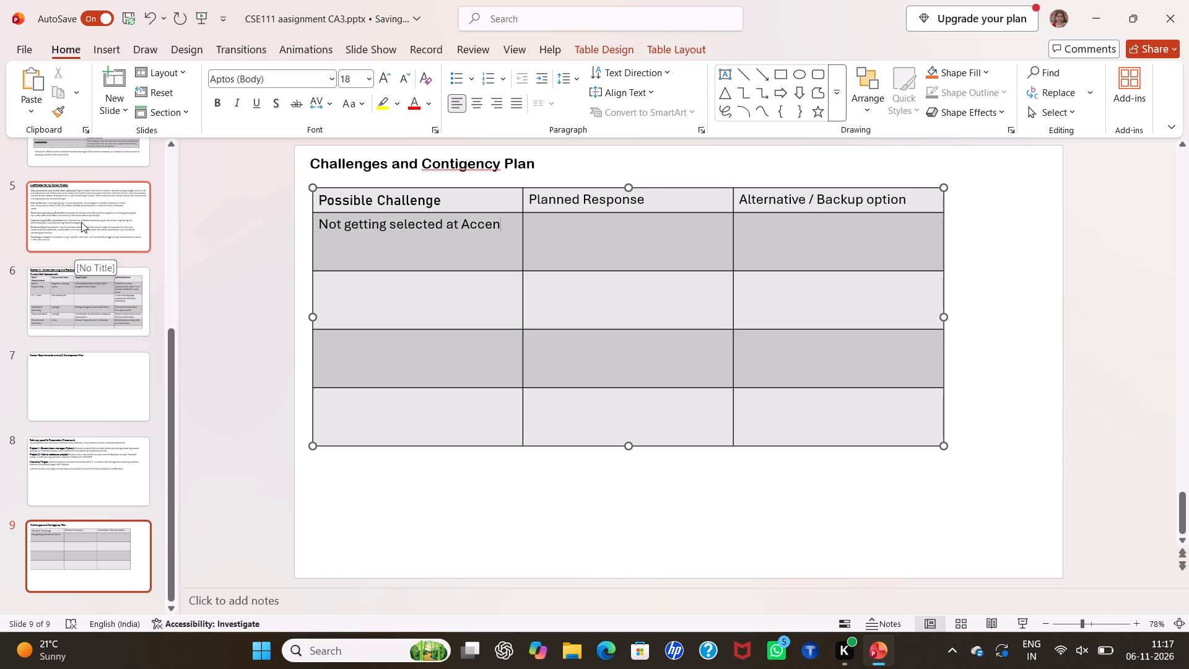
pyautogui.scroll(8, 81, 222)
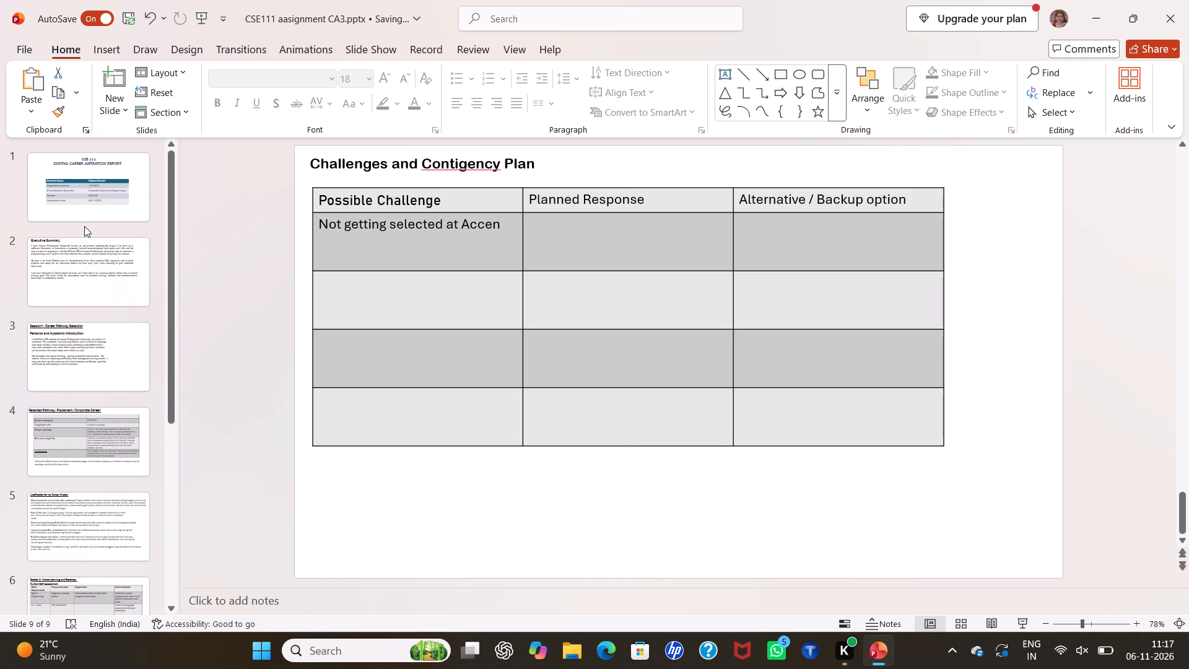
pyautogui.scroll(1, 84, 226)
pyautogui.click(90, 271)
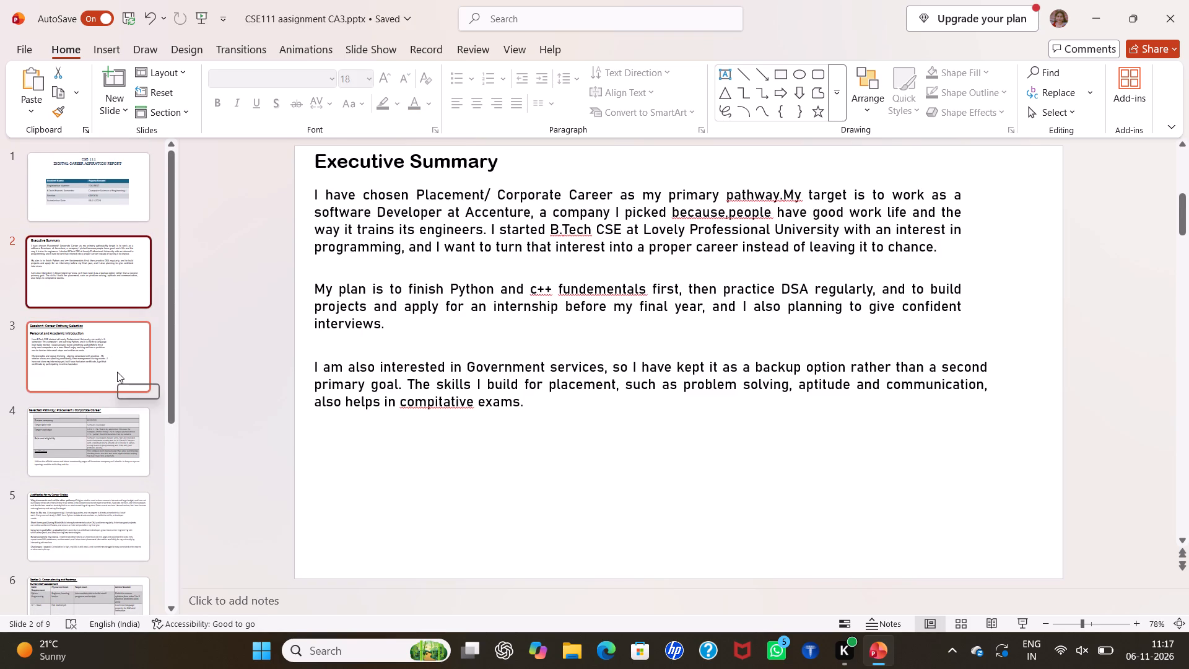
pyautogui.scroll(-4, 118, 536)
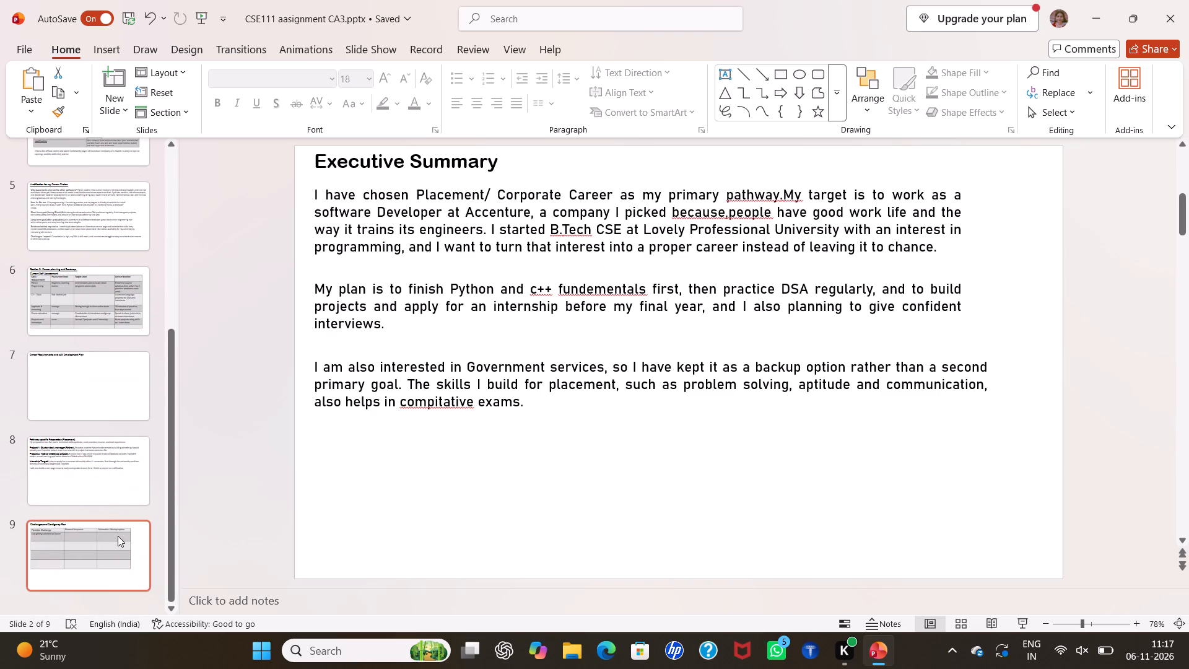
pyautogui.scroll(-1, 118, 536)
pyautogui.click(105, 576)
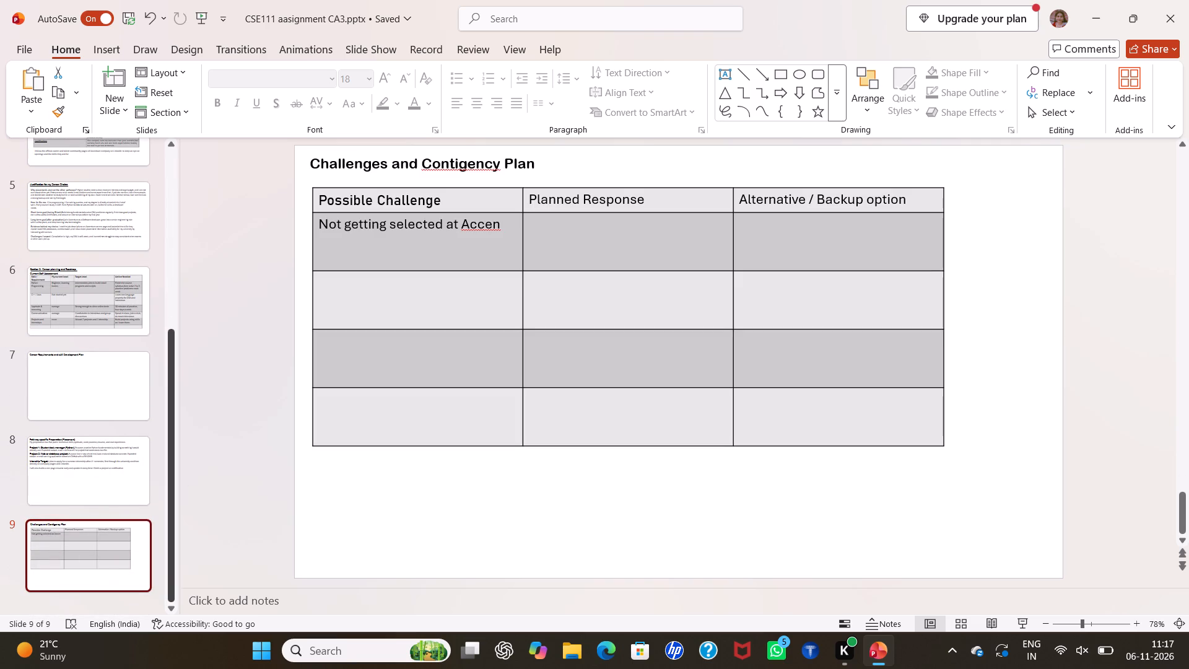
pyautogui.click(499, 225)
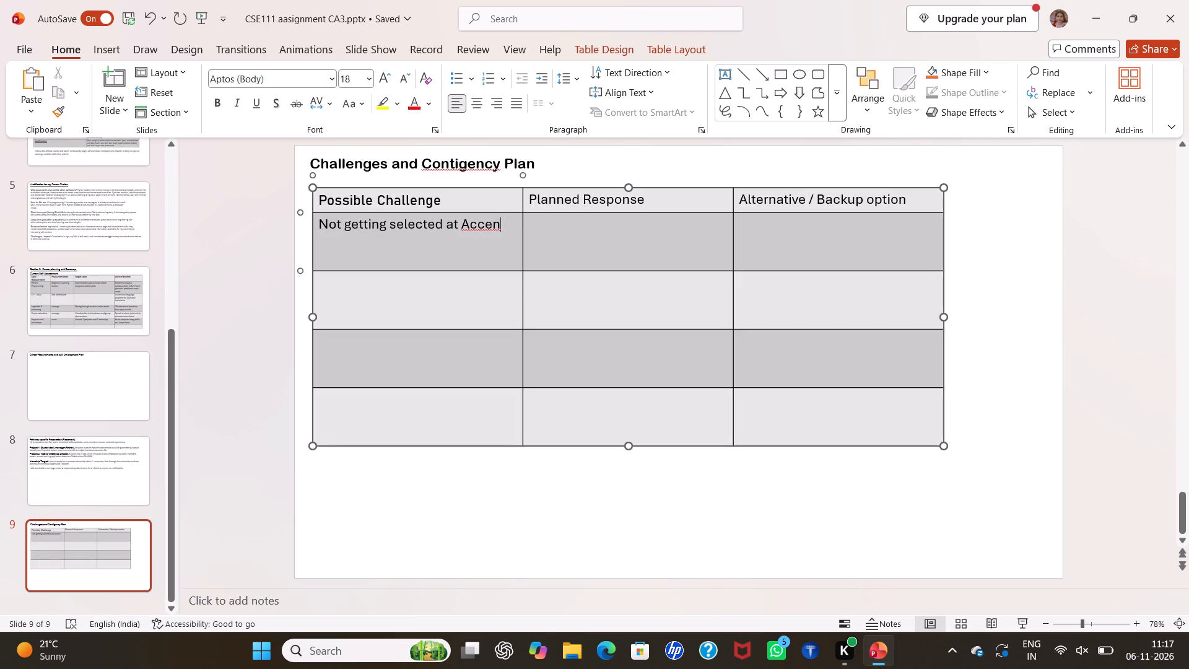
pyautogui.write('ture')
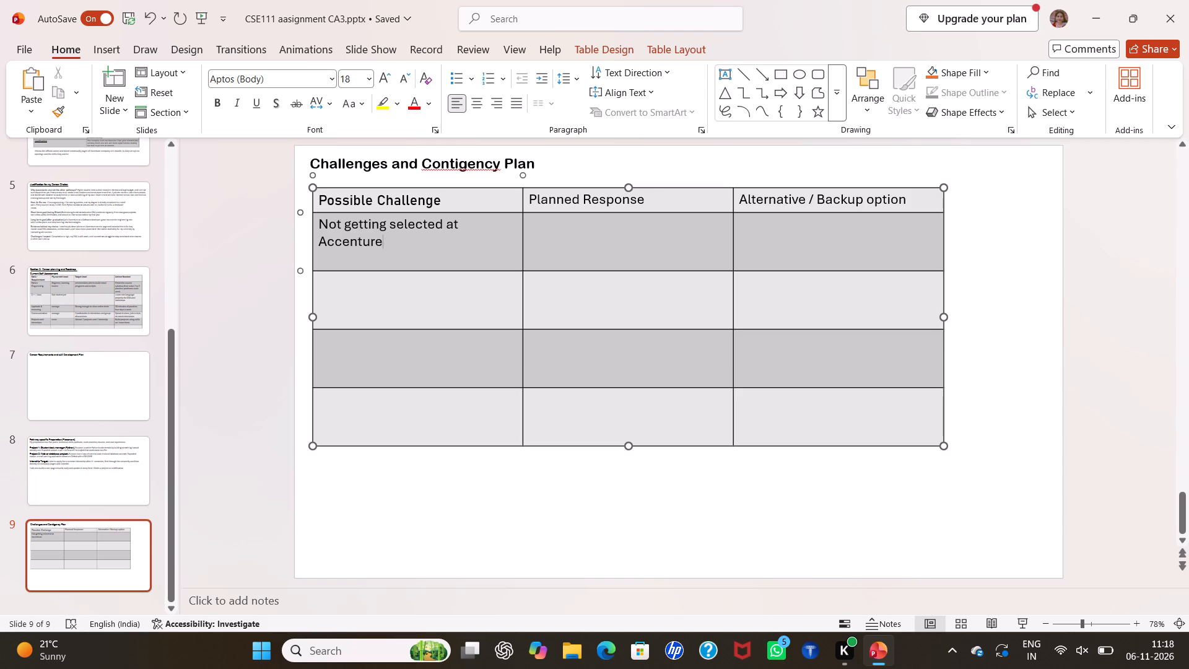
pyautogui.press('.')
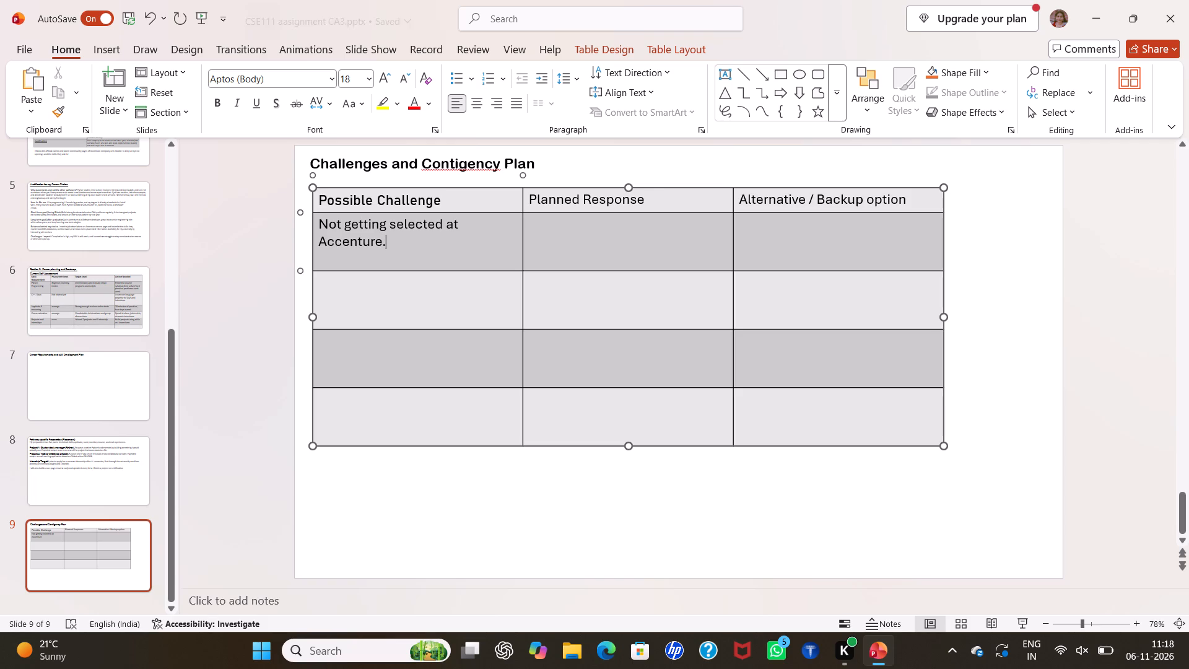
pyautogui.press('BackSpace')
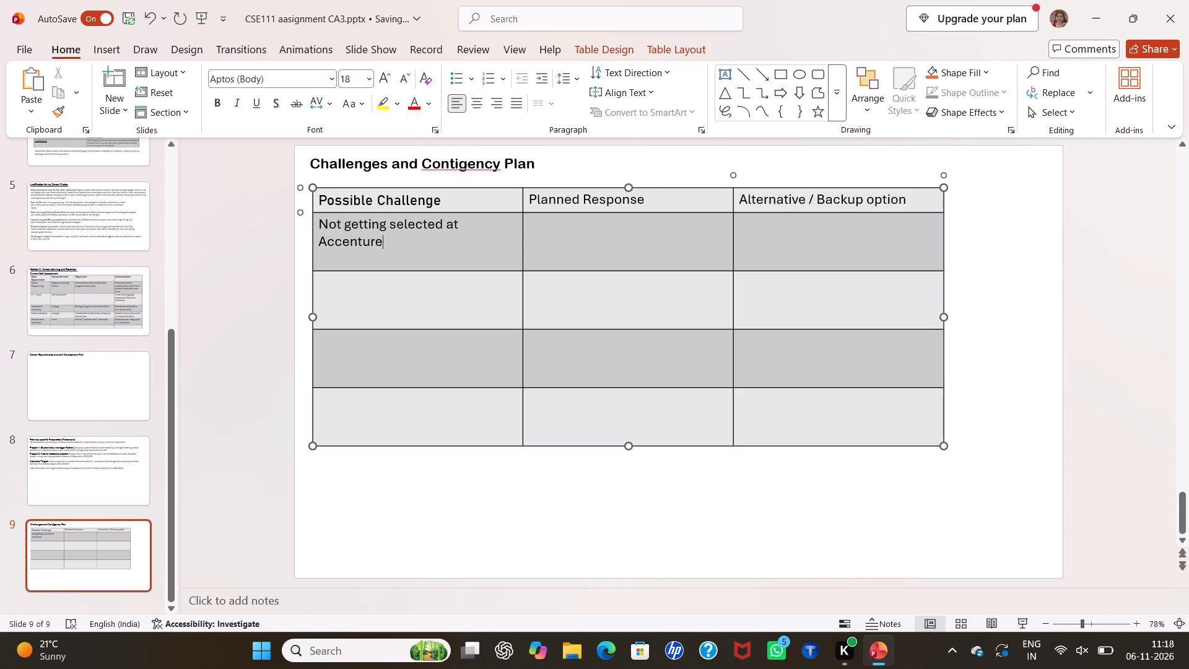
# Enter "Apply to similar companies too and keep improving through mock interviews" as the planned response to not getting selected at Accenture.
pyautogui.click(541, 223)
pyautogui.press('a')
pyautogui.press('BackSpace')
pyautogui.hotkey('shift', 'a')
pyautogui.write('pply')
pyautogui.press('space')
pyautogui.press('r')
pyautogui.press('BackSpace')
pyautogui.write('to similar v')
pyautogui.press('BackSpace')
pyautogui.write('compa')
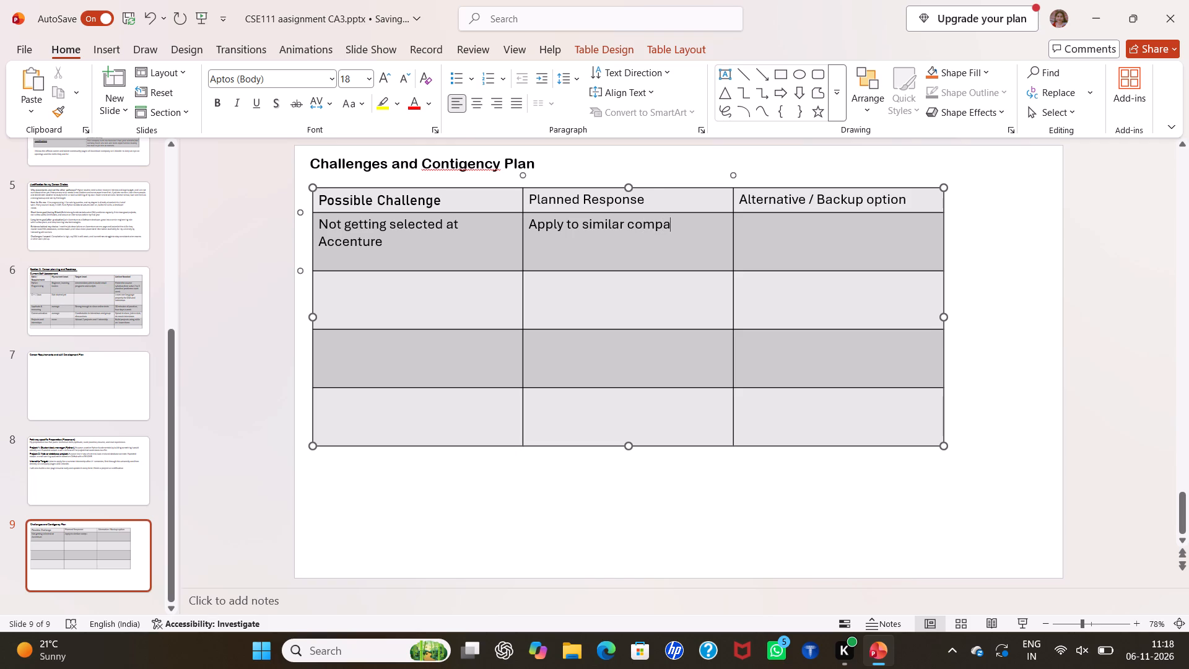
pyautogui.write('nies')
pyautogui.press('space')
pyautogui.write('too')
pyautogui.press('space')
pyautogui.write('and keep')
pyautogui.press('space')
pyautogui.write('in')
pyautogui.press('BackSpace')
pyautogui.write('mporving')
pyautogui.press('space')
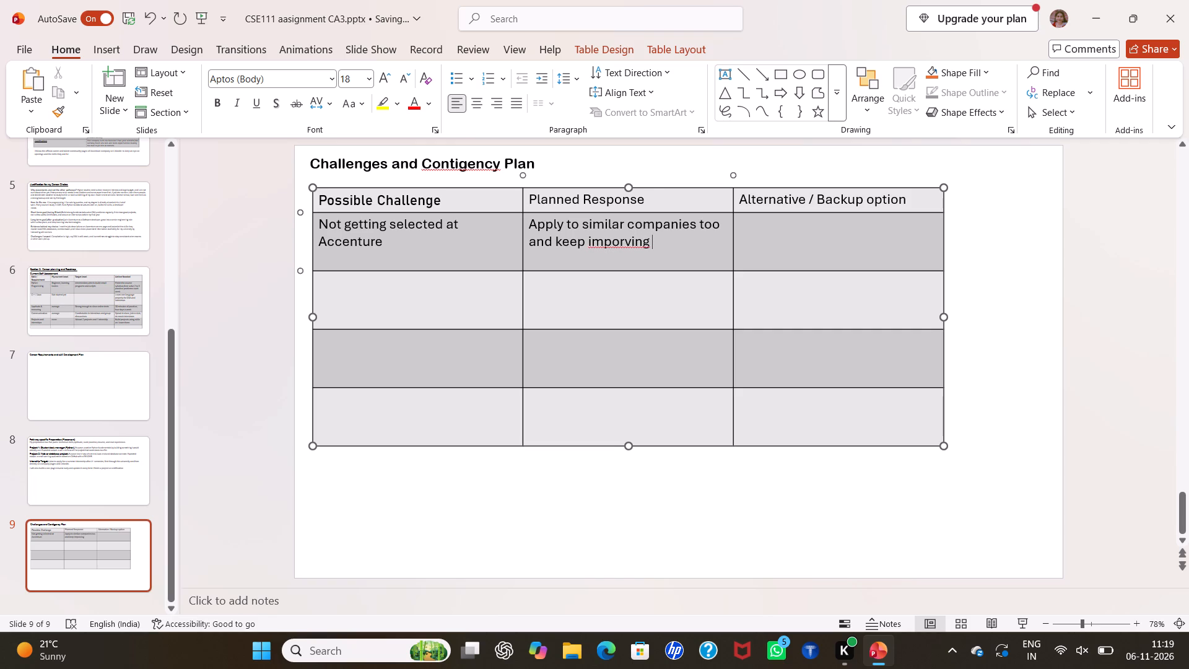
pyautogui.press('BackSpace')
pyautogui.press('BackSpace')
pyautogui.press('BackSpace')
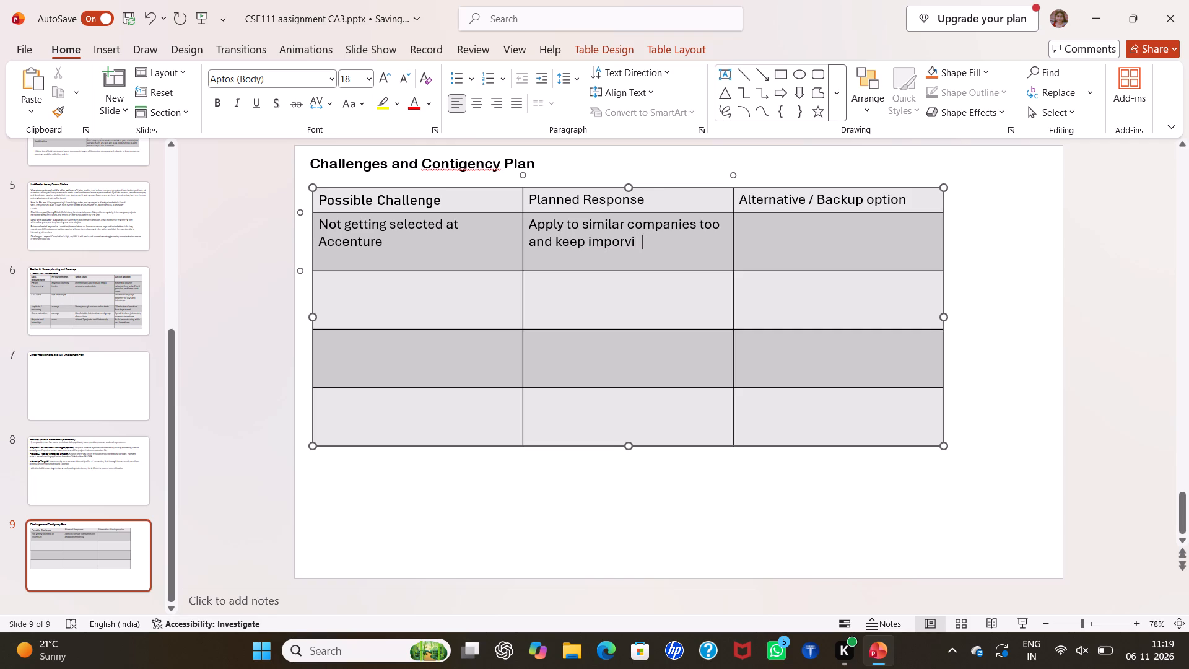
pyautogui.press('BackSpace')
pyautogui.press('BackSpace')
pyautogui.press('BackSpace')
pyautogui.press('BackSpace')
pyautogui.write('roving')
pyautogui.press('space')
pyautogui.write('through')
pyautogui.press('space')
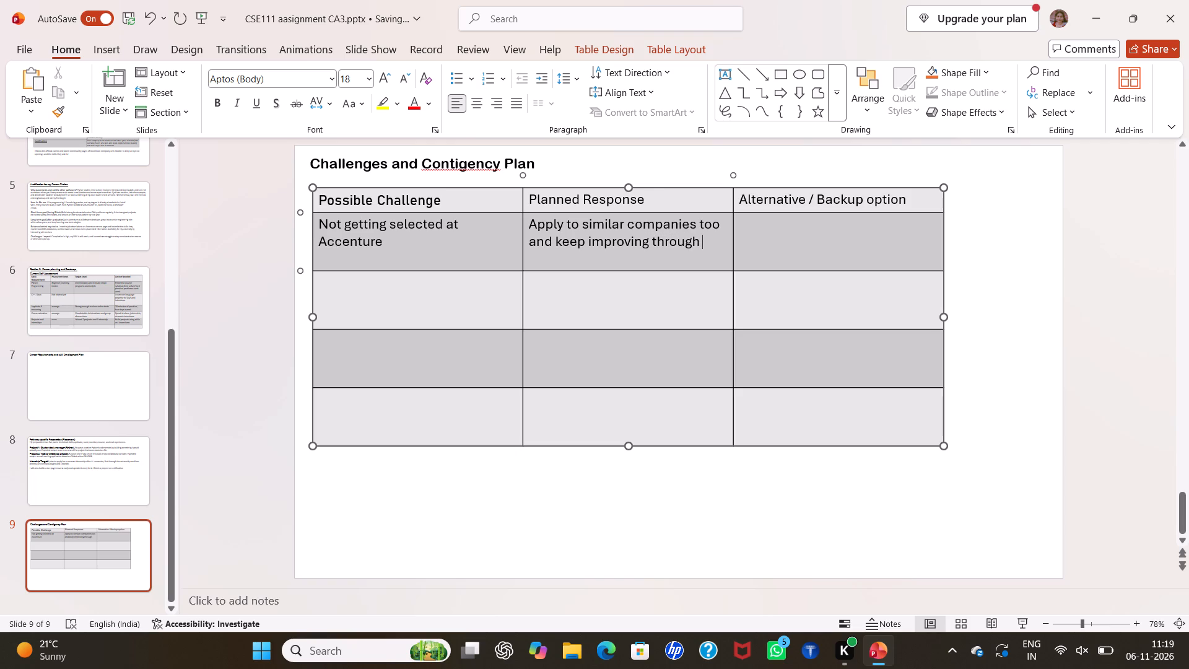
pyautogui.write('mock interview')
pyautogui.press('s')
# Enter "Join another good company,gain experience, and reappear later" as the backup option for the Accenture challenge.
pyautogui.click(751, 219)
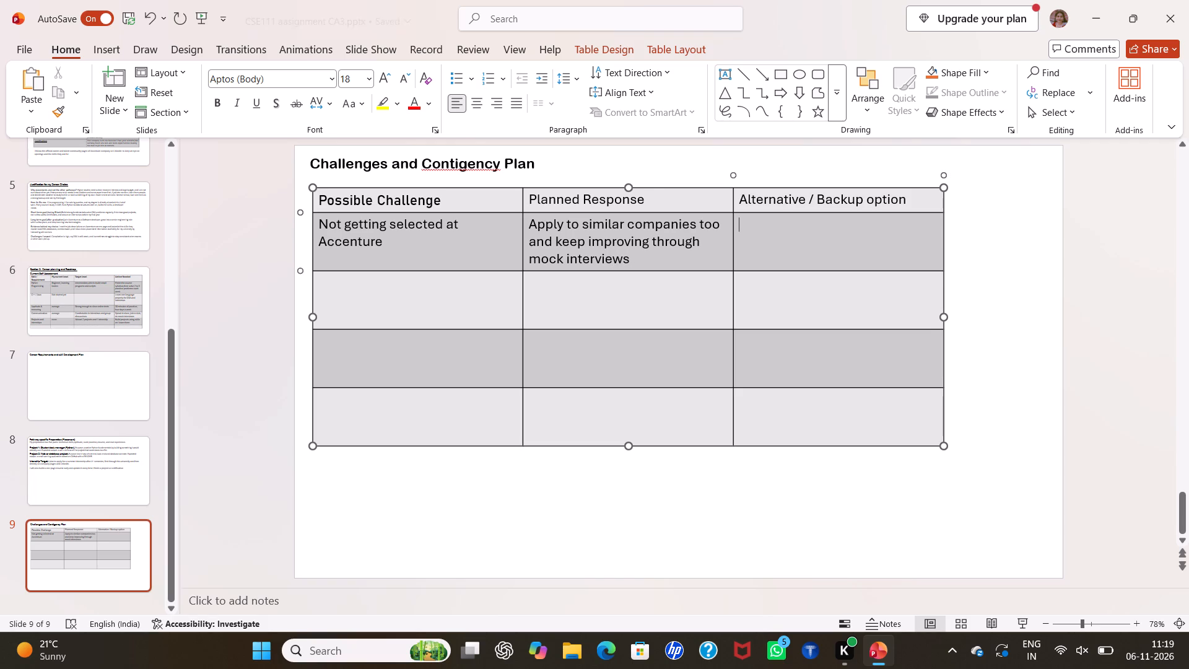
pyautogui.write('jp')
pyautogui.press('BackSpace')
pyautogui.press('BackSpace')
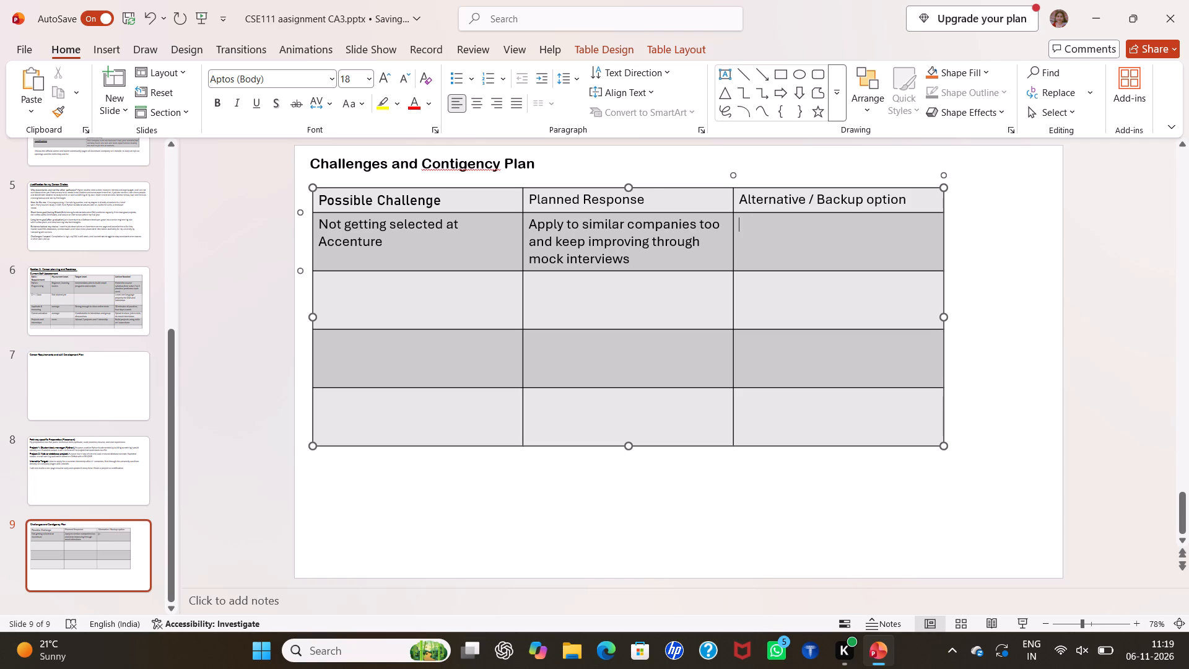
pyautogui.hotkey('shift', 'j')
pyautogui.write('oin')
pyautogui.press('space')
pyautogui.write('another')
pyautogui.press('space')
pyautogui.write('good com')
pyautogui.write('pany')
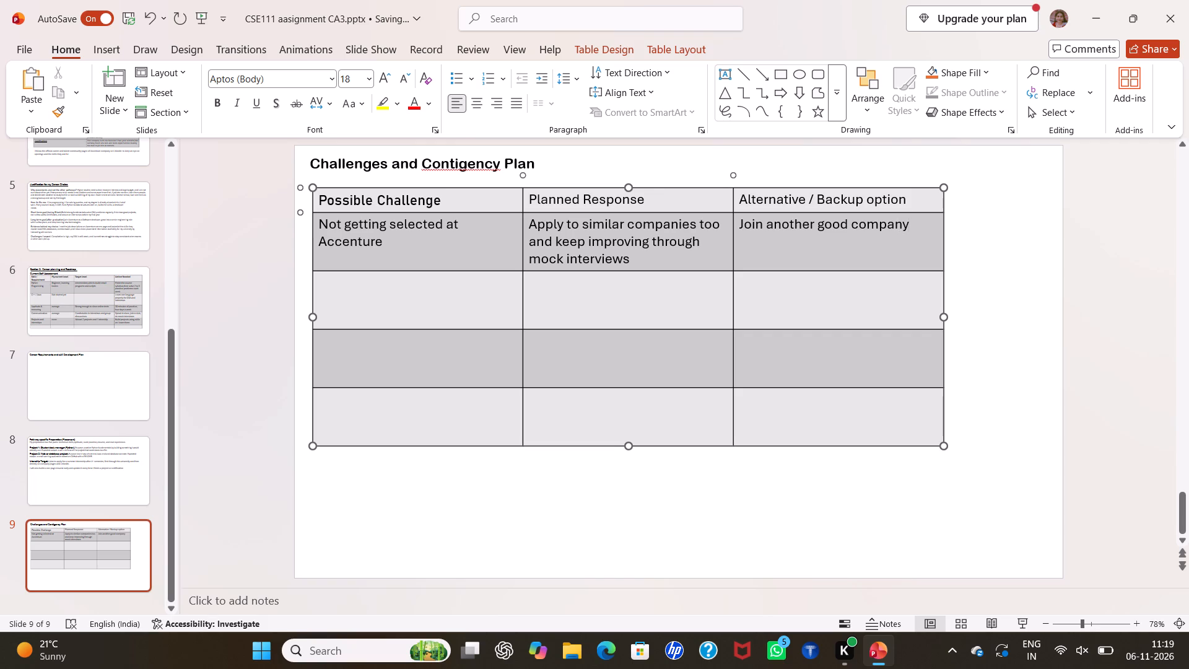
pyautogui.press(',')
pyautogui.write('gain experience')
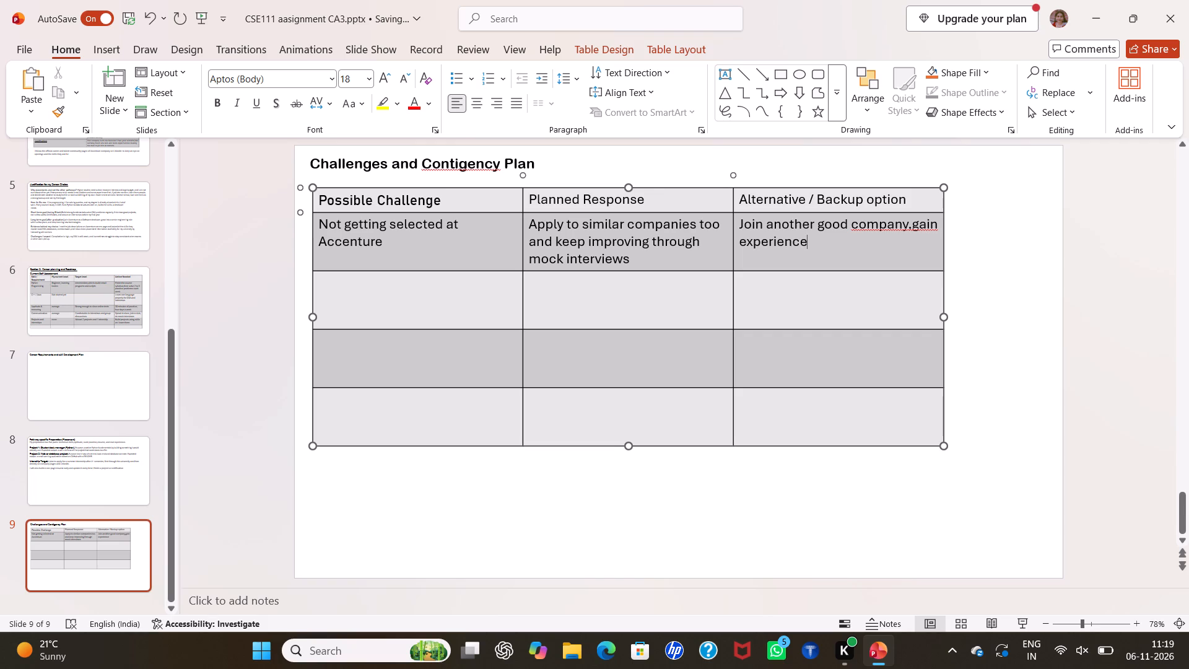
pyautogui.write(', a')
pyautogui.write('nd')
pyautogui.press('space')
pyautogui.press('e')
pyautogui.press('BackSpace')
pyautogui.write('reappear later')
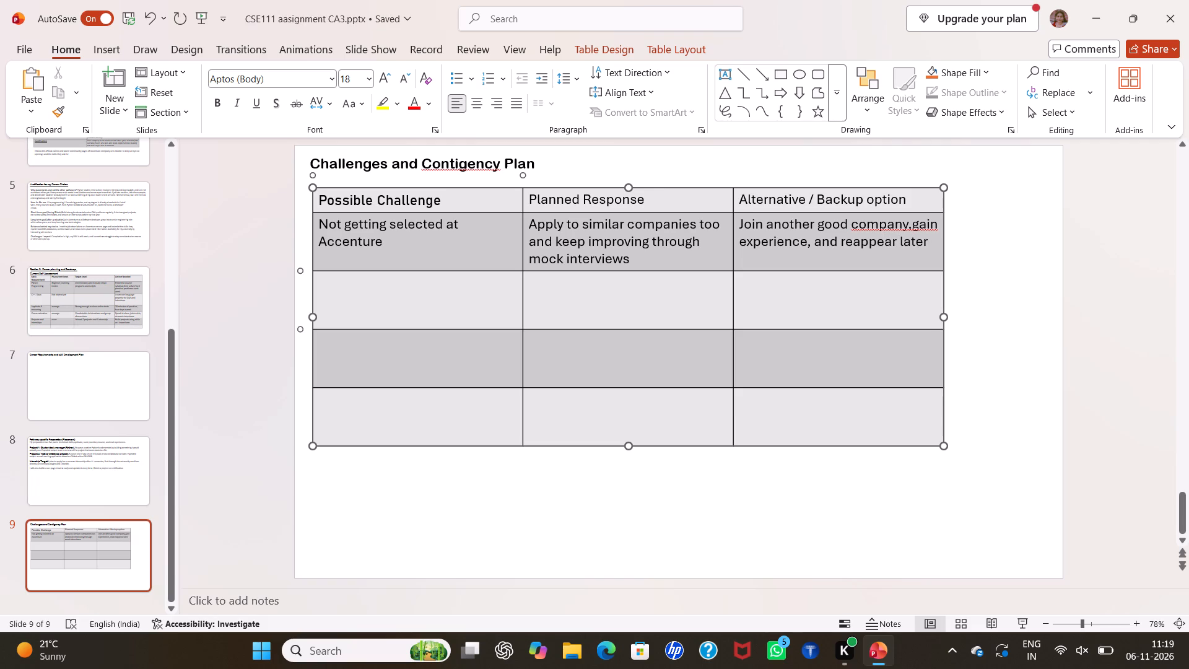
# Enter "Falling behind on DSA" as the second possible challenge, in the row below the Accenture one.
pyautogui.click(344, 289)
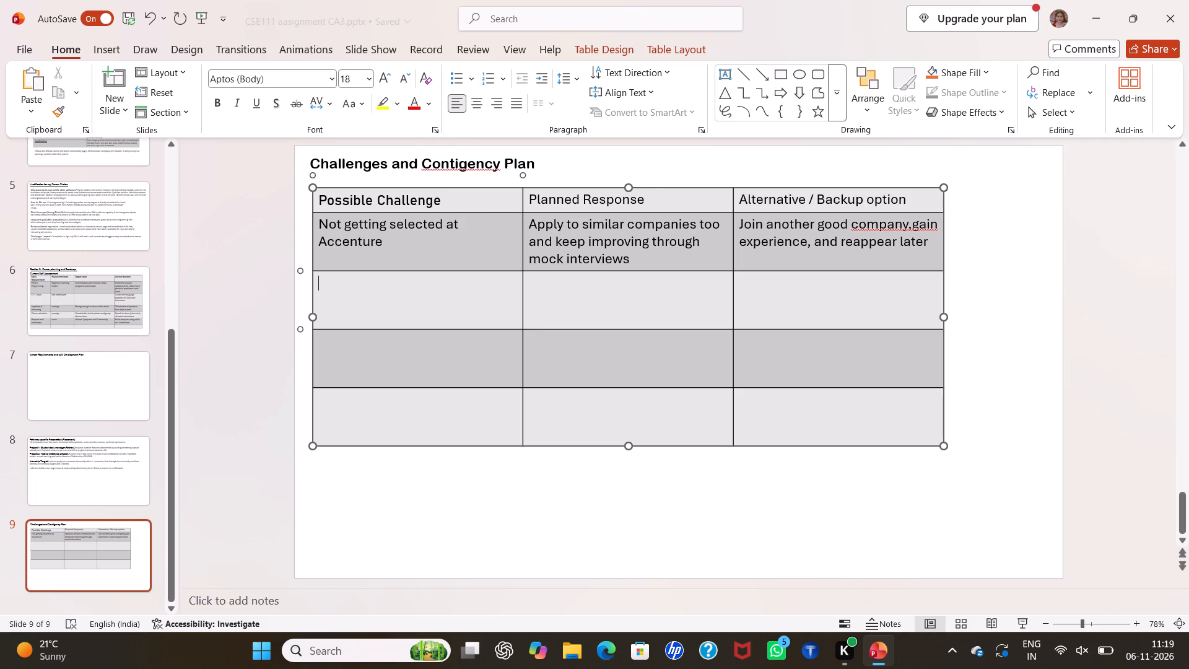
pyautogui.write('Falling behind on')
pyautogui.press('space')
pyautogui.hotkey('shift', 'd')
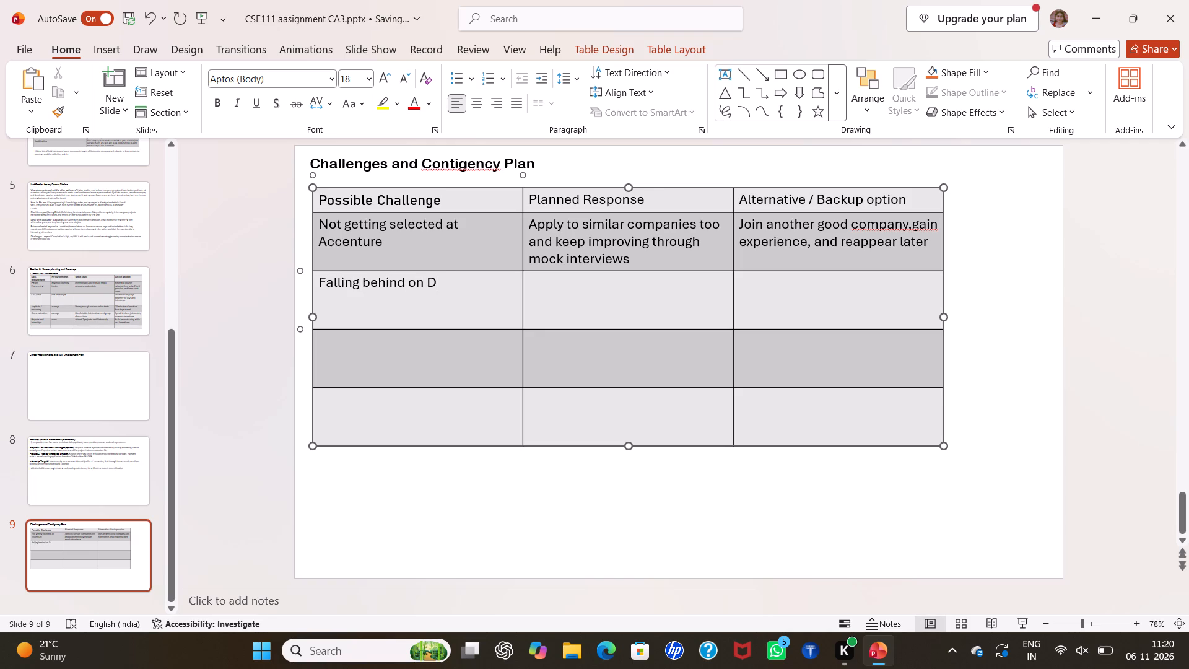
pyautogui.write('Sa')
pyautogui.press('BackSpace')
pyautogui.hotkey('shift', 'a')
# Enter "Fix a dailytime slot,track problems solves,ask seniors" as the planned response to falling behind on DSA.
pyautogui.click(548, 289)
pyautogui.press('f')
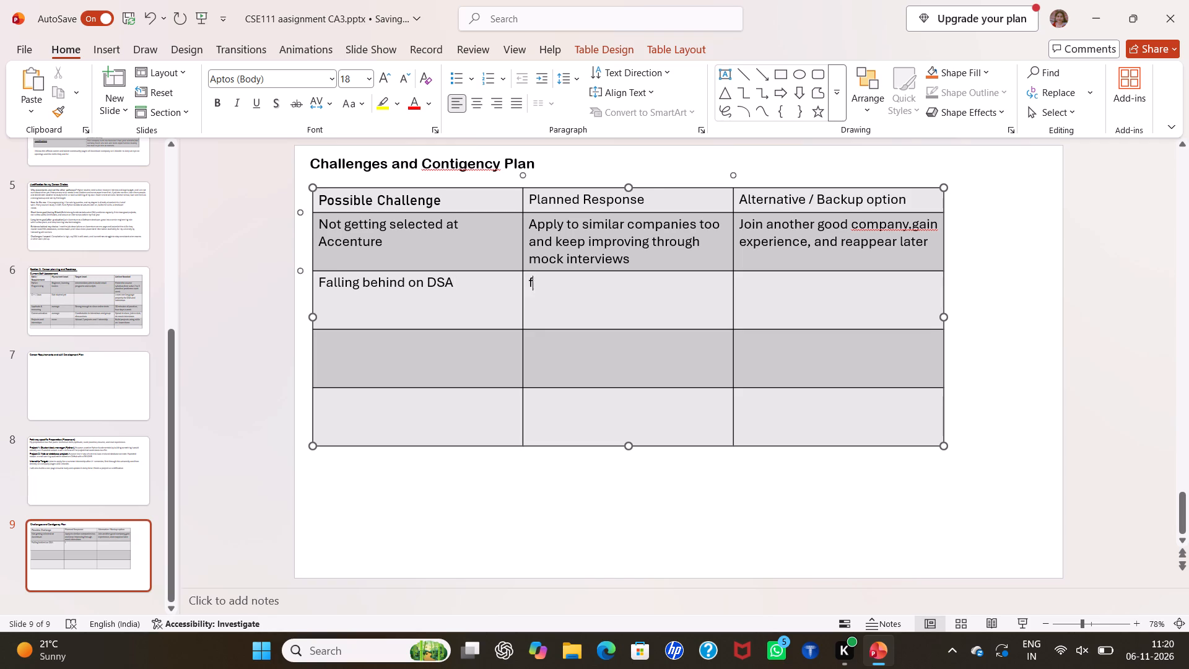
pyautogui.press('BackSpace')
pyautogui.write('Fix')
pyautogui.press('space')
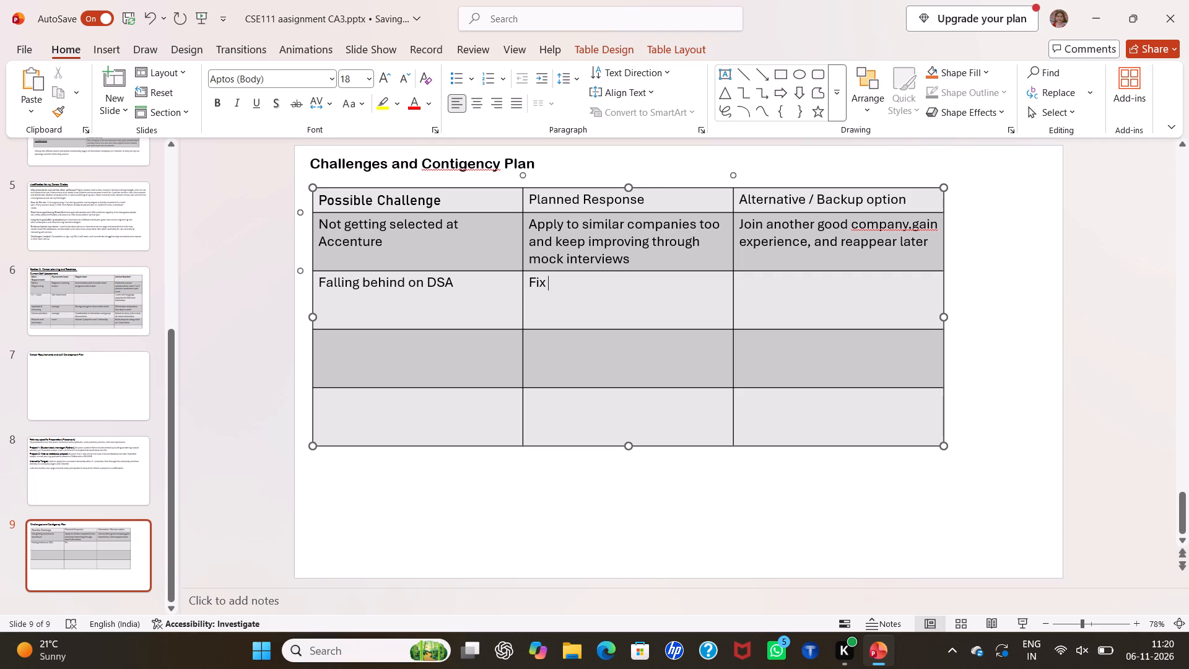
pyautogui.write('a daily')
pyautogui.click(577, 270)
pyautogui.press('space')
pyautogui.write('time slot')
pyautogui.press(',')
pyautogui.write('track')
pyautogui.press('space')
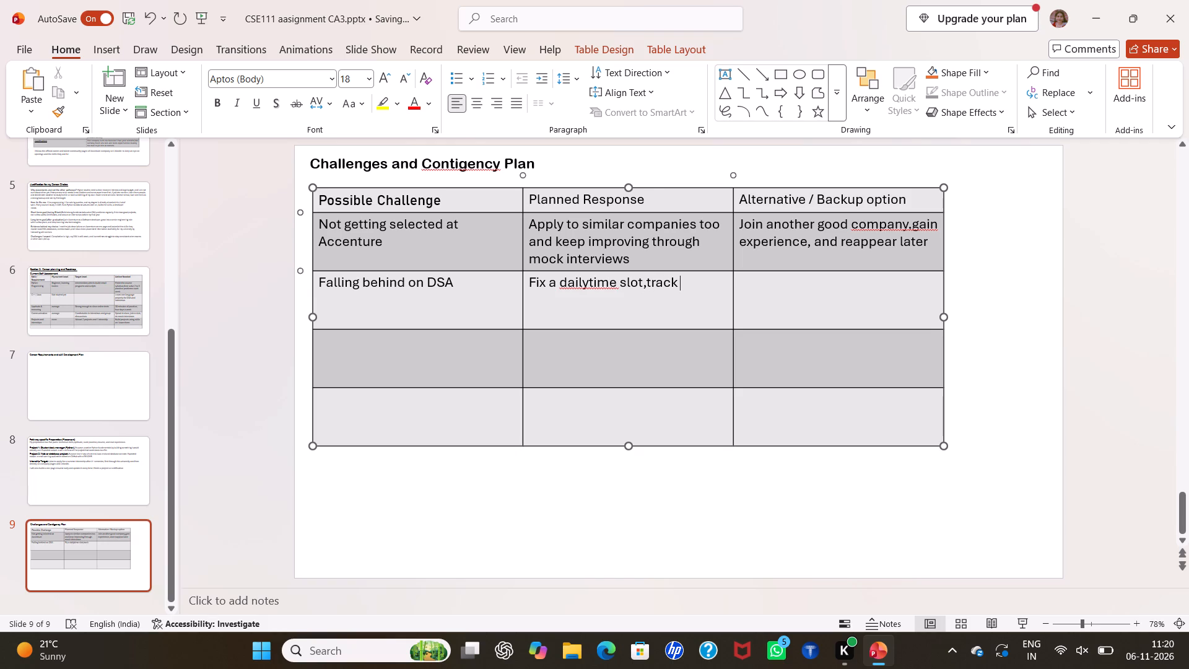
pyautogui.write('problems')
pyautogui.press('space')
pyautogui.write('solves')
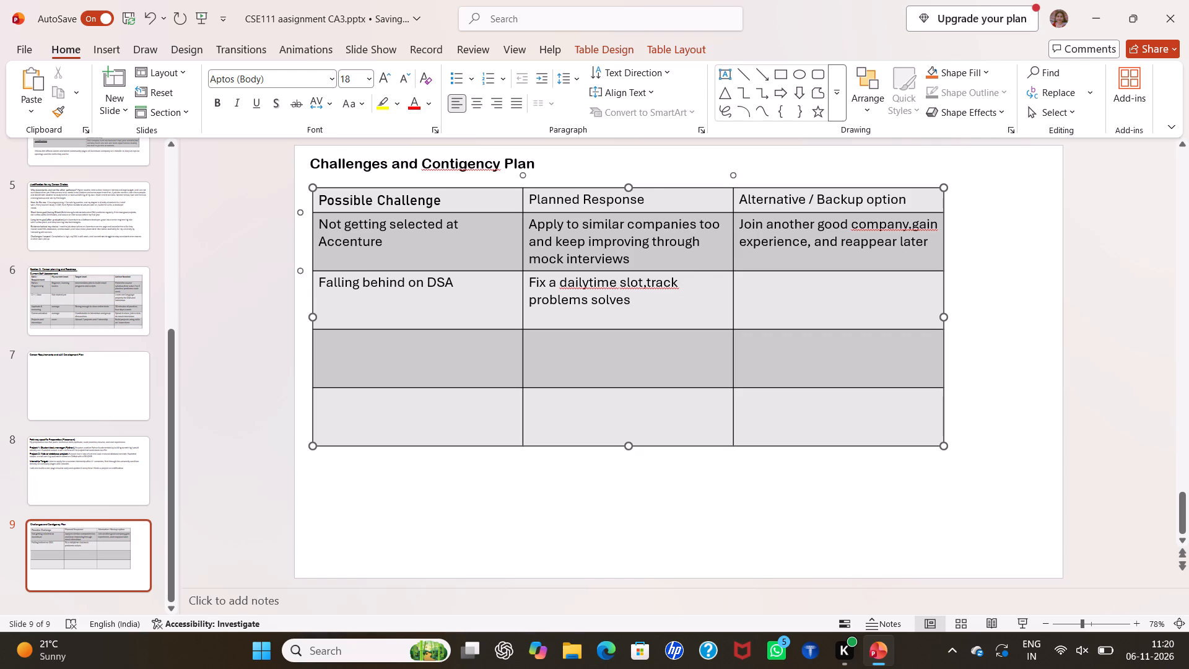
pyautogui.write(',ask seniors')
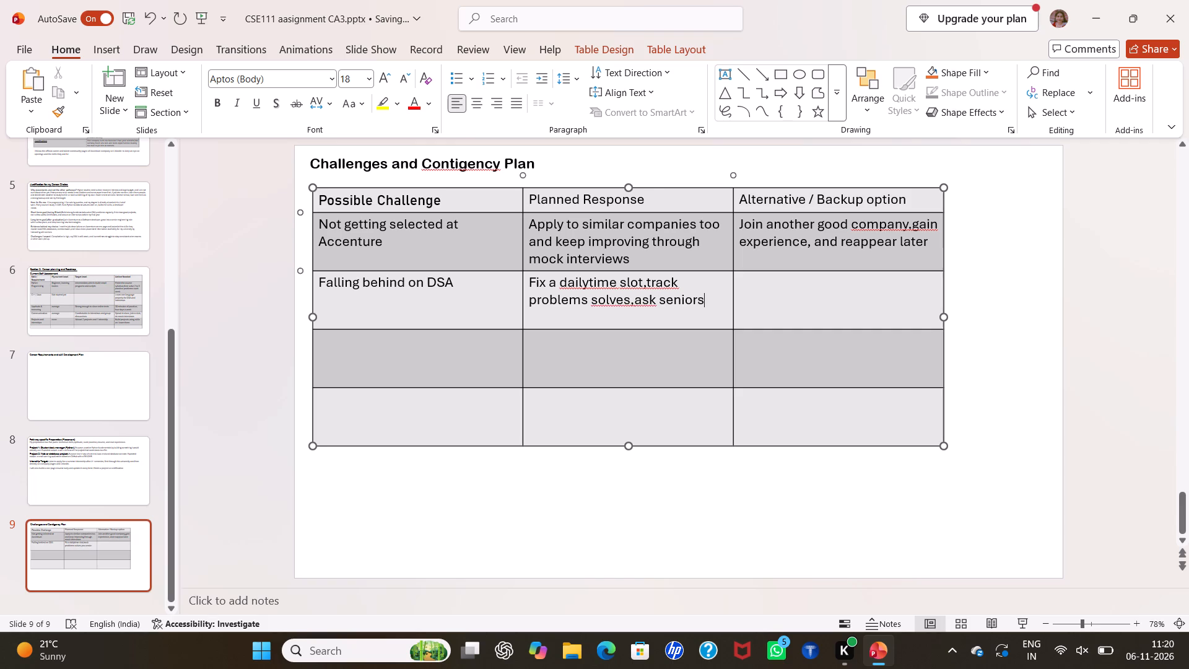
# Complete the planned response to falling behind on DSA by adding "for guidance" after "ask seniors".
pyautogui.press('space')
pyautogui.write('for guidance')
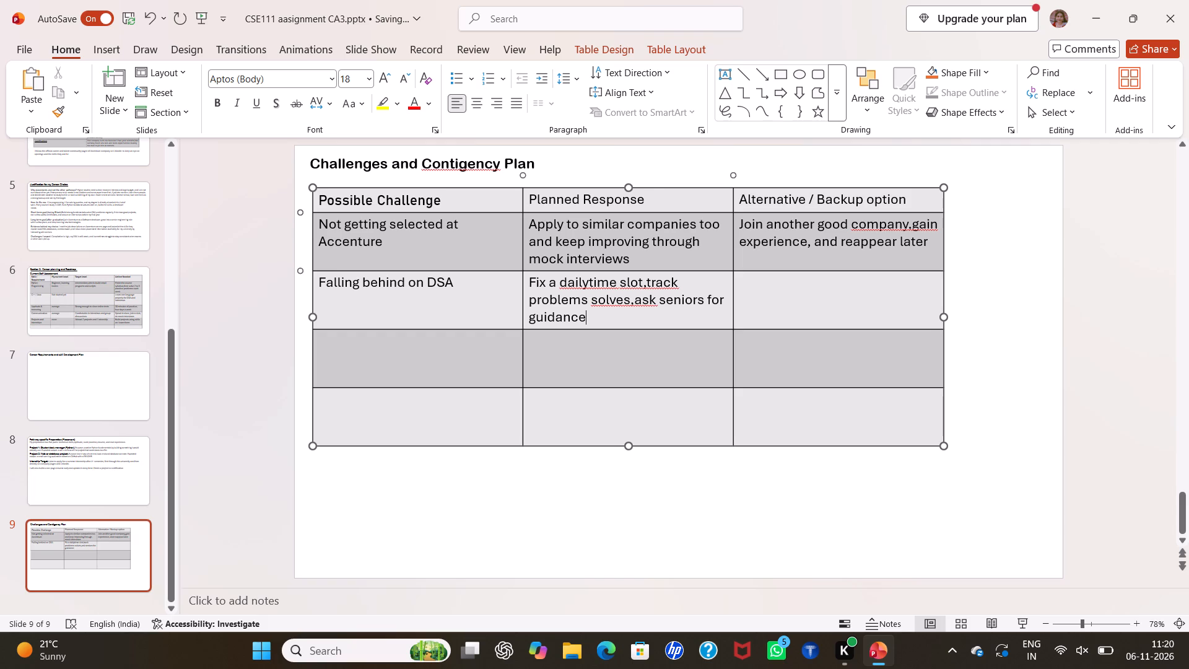
# Enter "Focus on core topics first and join a study group" as the backup option for falling behind on DSA.
pyautogui.click(751, 290)
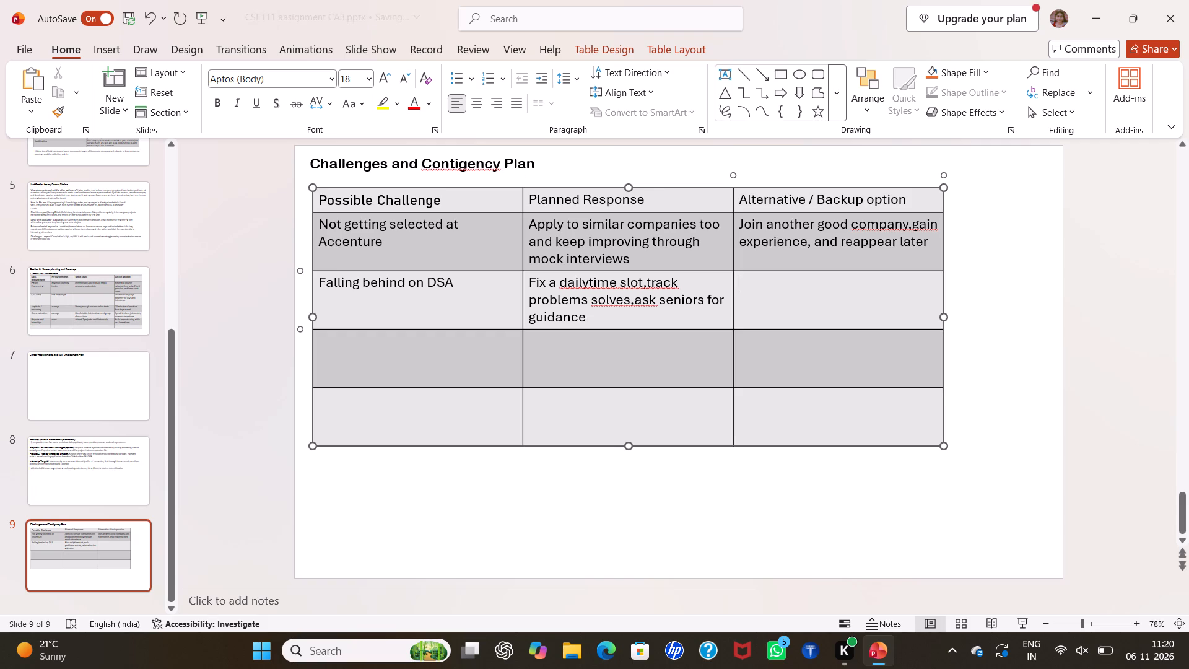
pyautogui.write('Focu')
pyautogui.write('s')
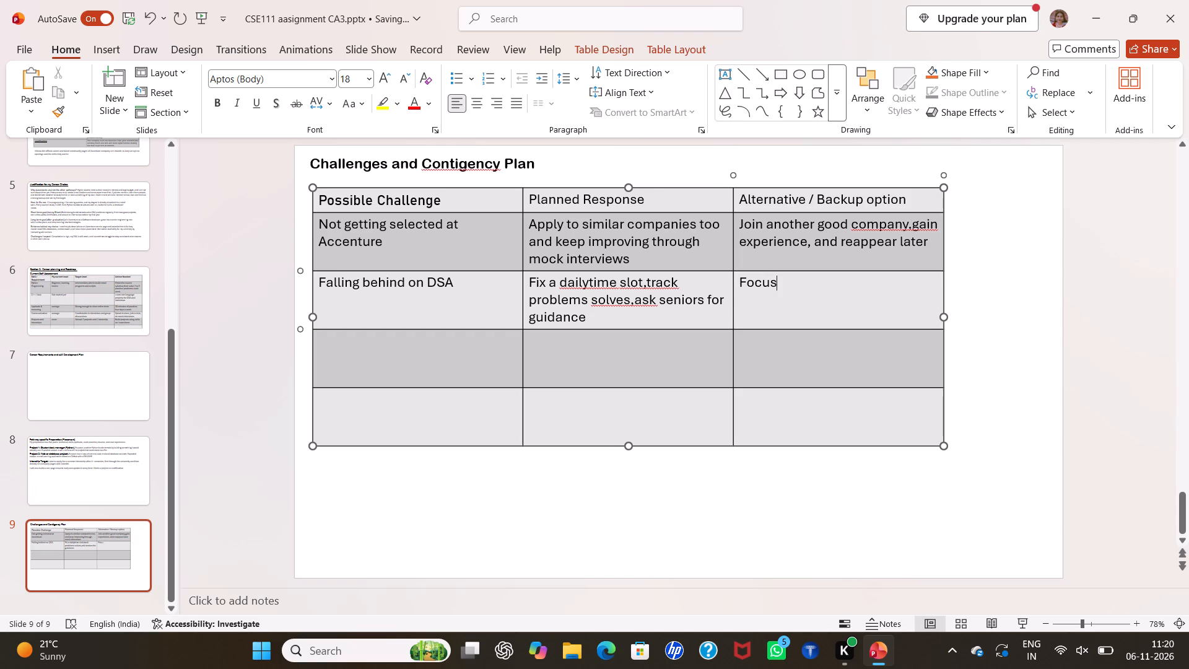
pyautogui.press('space')
pyautogui.write('on core')
pyautogui.press('space')
pyautogui.write('topics first')
pyautogui.press('space')
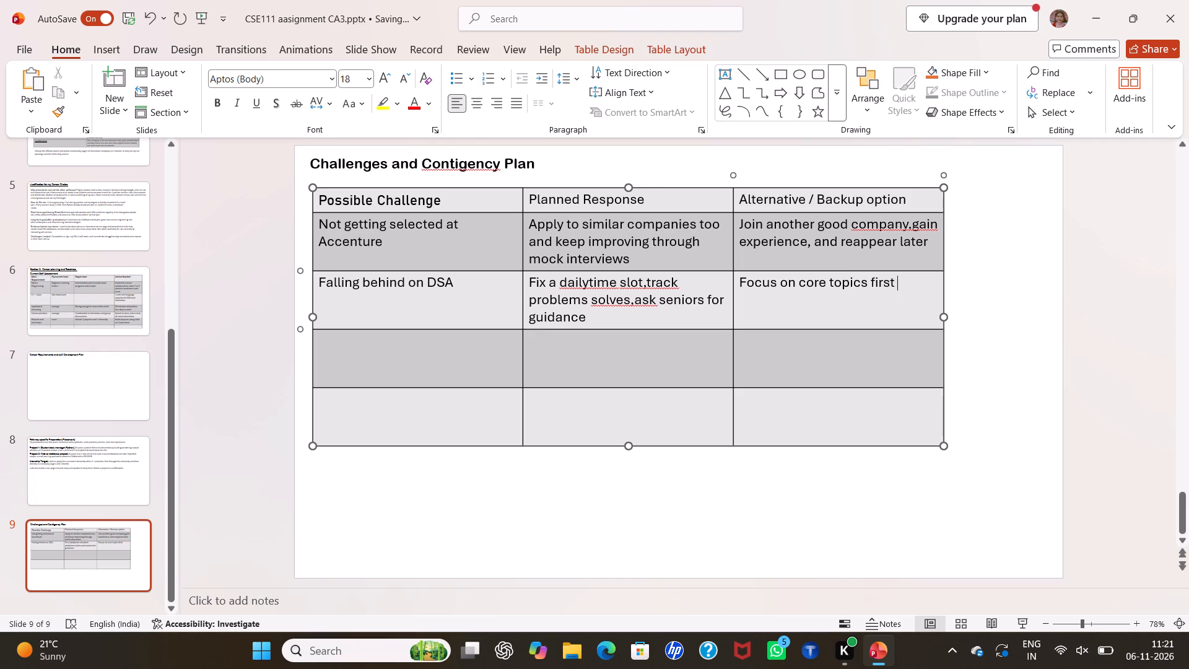
pyautogui.write('ab')
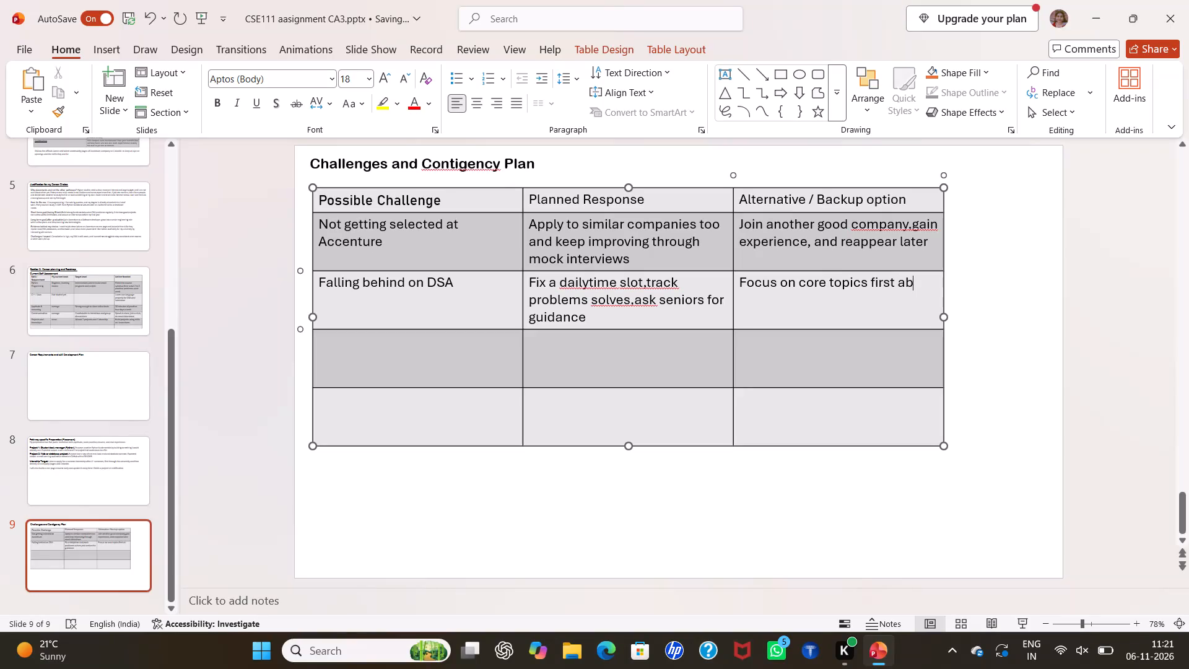
pyautogui.press('BackSpace')
pyautogui.write('nd join a')
pyautogui.press('space')
pyautogui.write('sr')
pyautogui.press('BackSpace')
pyautogui.write('tudy')
pyautogui.press('space')
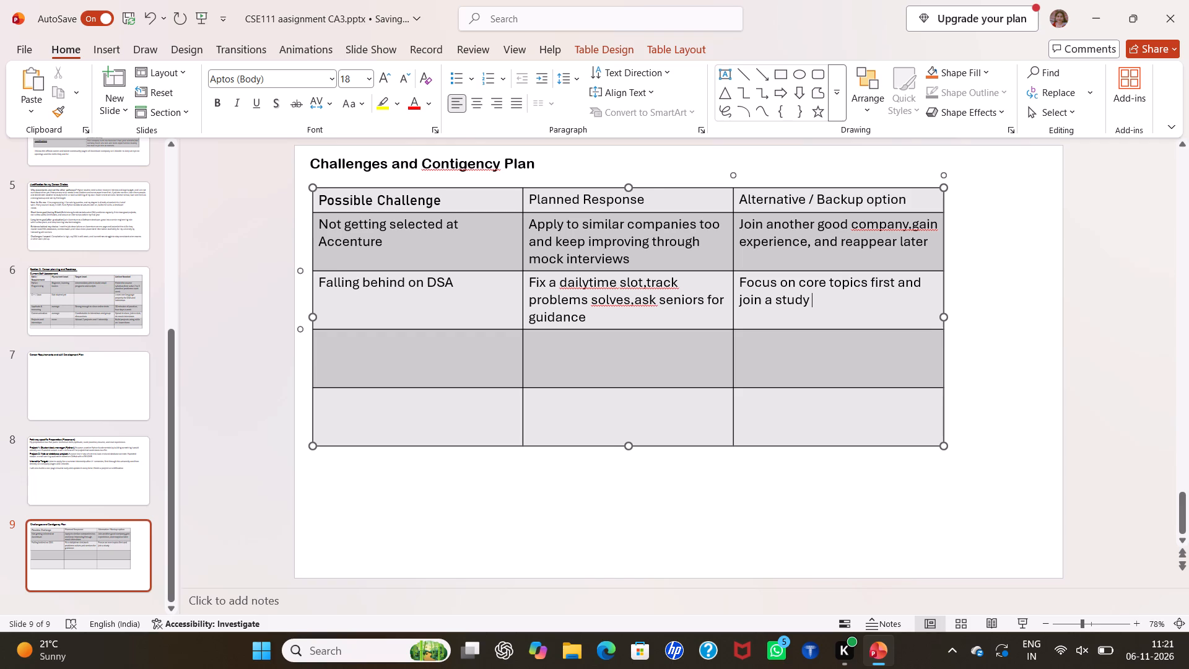
pyautogui.write('group')
# Enter "Low campus placement results" as the third possible challenge, in the row below the DSA one.
pyautogui.click(346, 348)
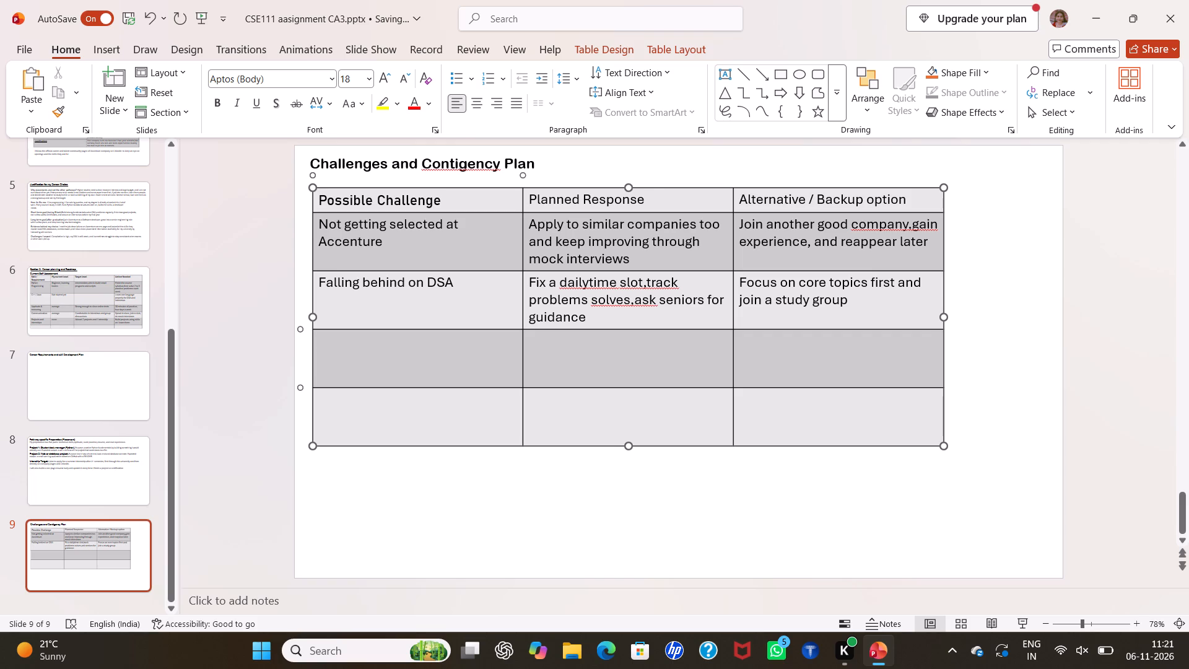
pyautogui.write('Lo')
pyautogui.press('w')
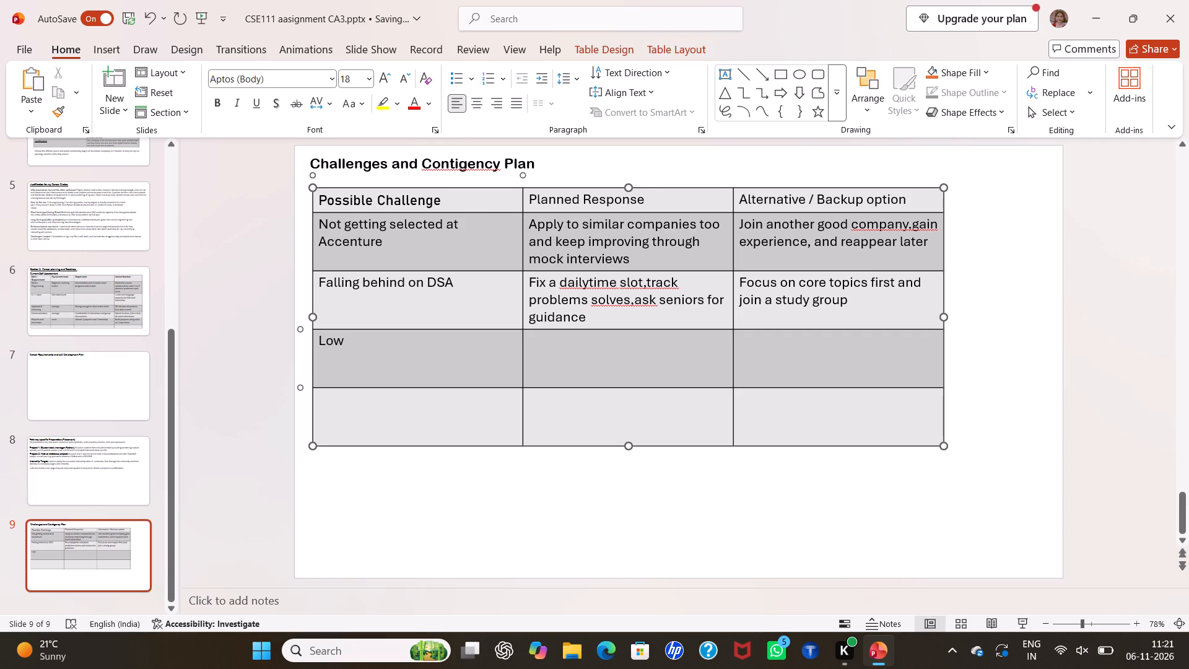
pyautogui.press('space')
pyautogui.write('campu')
pyautogui.write('s')
pyautogui.press('space')
pyautogui.write('placeme')
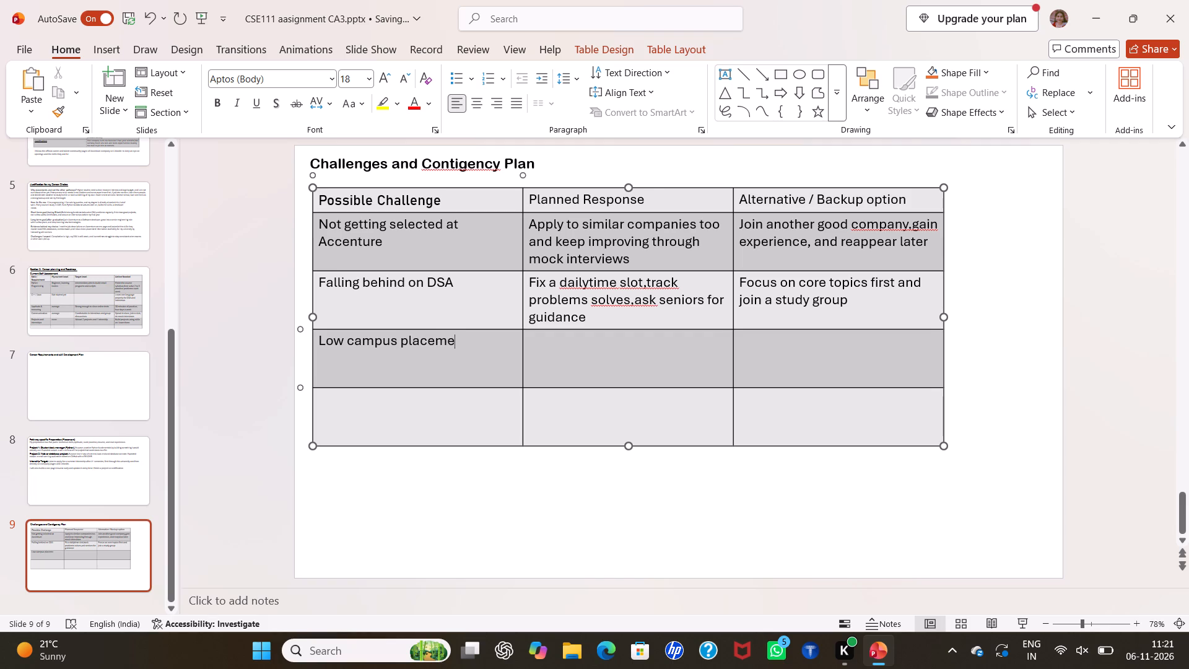
pyautogui.write('nt')
pyautogui.press('space')
pyautogui.write('e')
pyautogui.press('BackSpace')
pyautogui.write('results')
# Enter "Apply off-campus through Linkedin and company portals,build a stronger GitHub" as the planned response to low campus placement results.
pyautogui.click(550, 339)
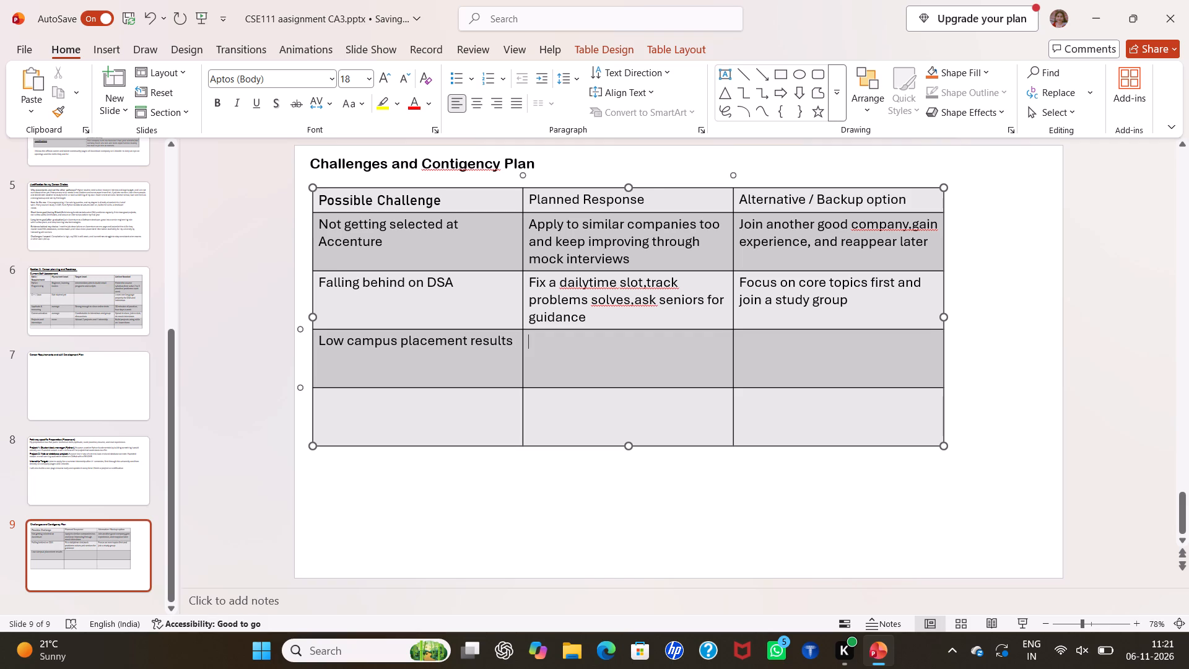
pyautogui.write('Apply')
pyautogui.press('space')
pyautogui.write('off')
pyautogui.press('-')
pyautogui.write('campus')
pyautogui.press('space')
pyautogui.write('throuf')
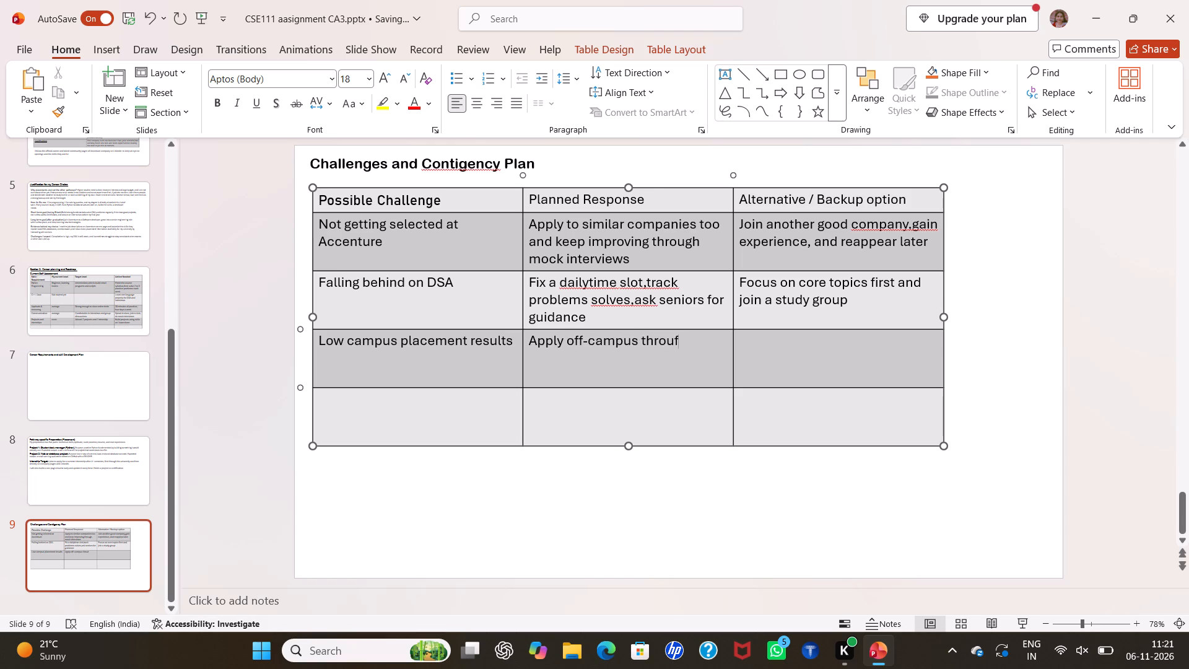
pyautogui.press('BackSpace')
pyautogui.write('gh')
pyautogui.press('space')
pyautogui.write('Link')
pyautogui.write('edin')
pyautogui.press('space')
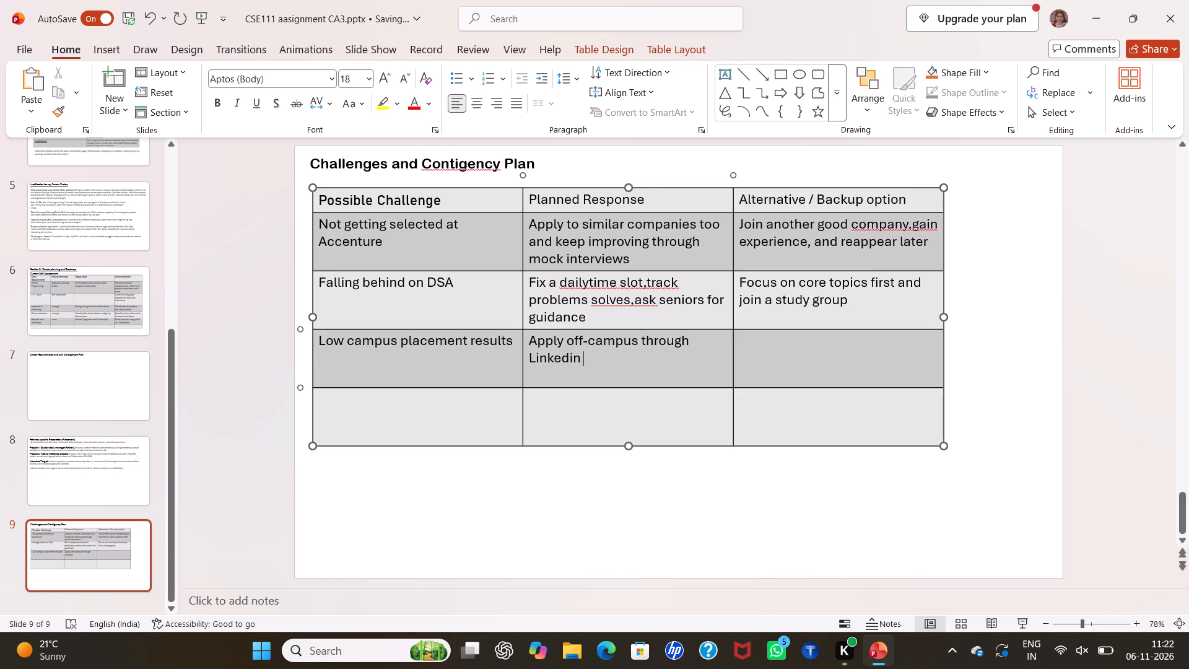
pyautogui.write('and')
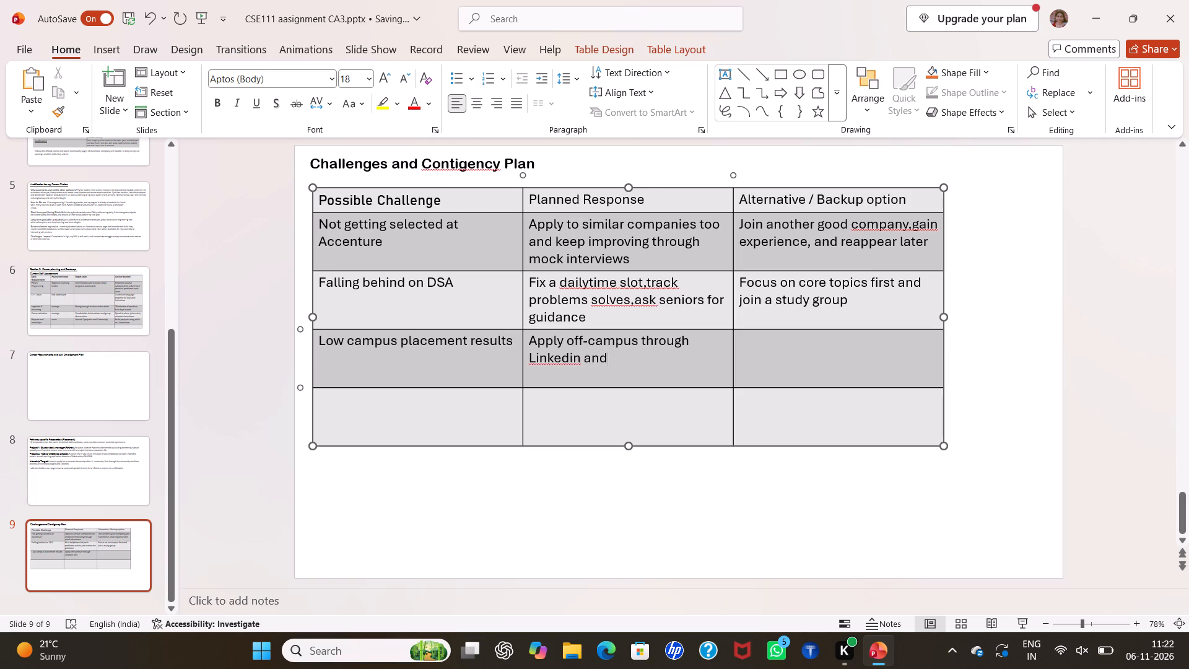
pyautogui.press('space')
pyautogui.write('company')
pyautogui.press('space')
pyautogui.write('po')
pyautogui.write('rtals')
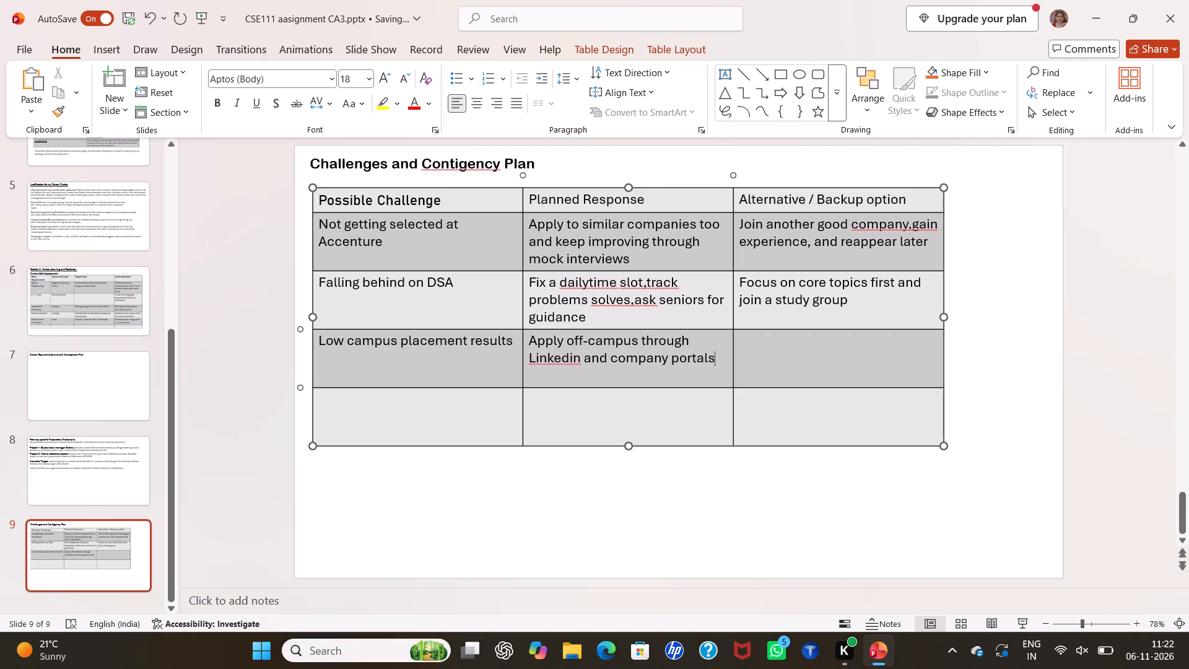
pyautogui.press(',')
pyautogui.write('build a stronger')
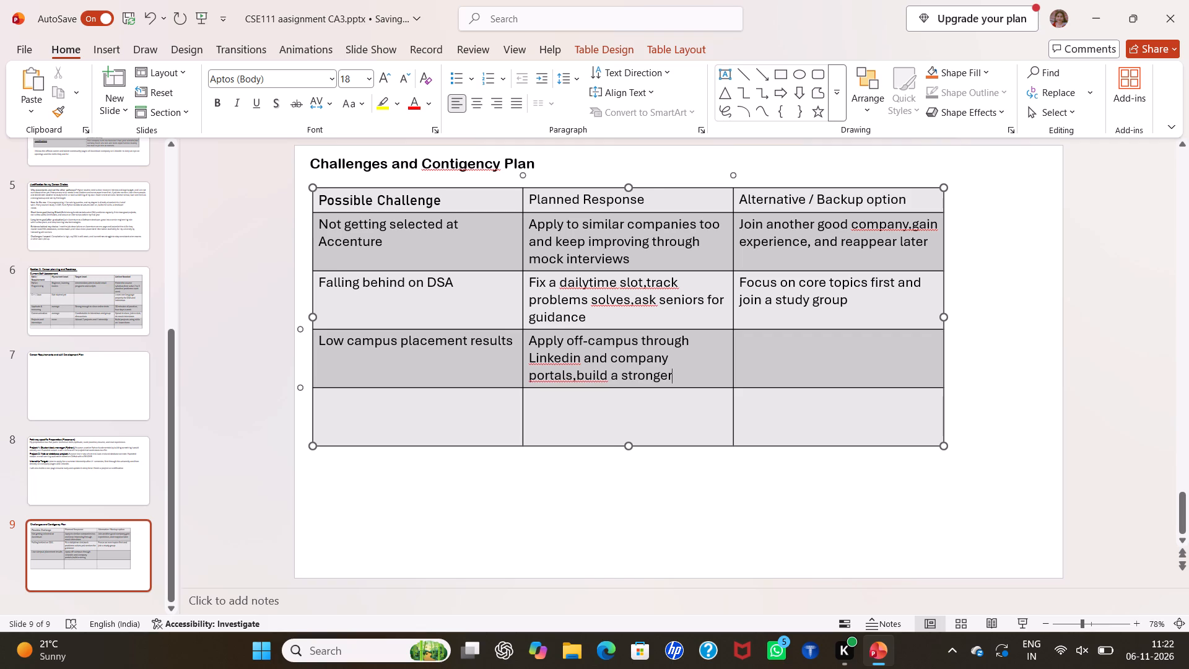
pyautogui.press('space')
pyautogui.hotkey('shift', 'g')
pyautogui.write('it')
pyautogui.write('Hub')
# Enter "Prepare for Government Services exams" as the backup option for low campus placement results.
pyautogui.click(751, 342)
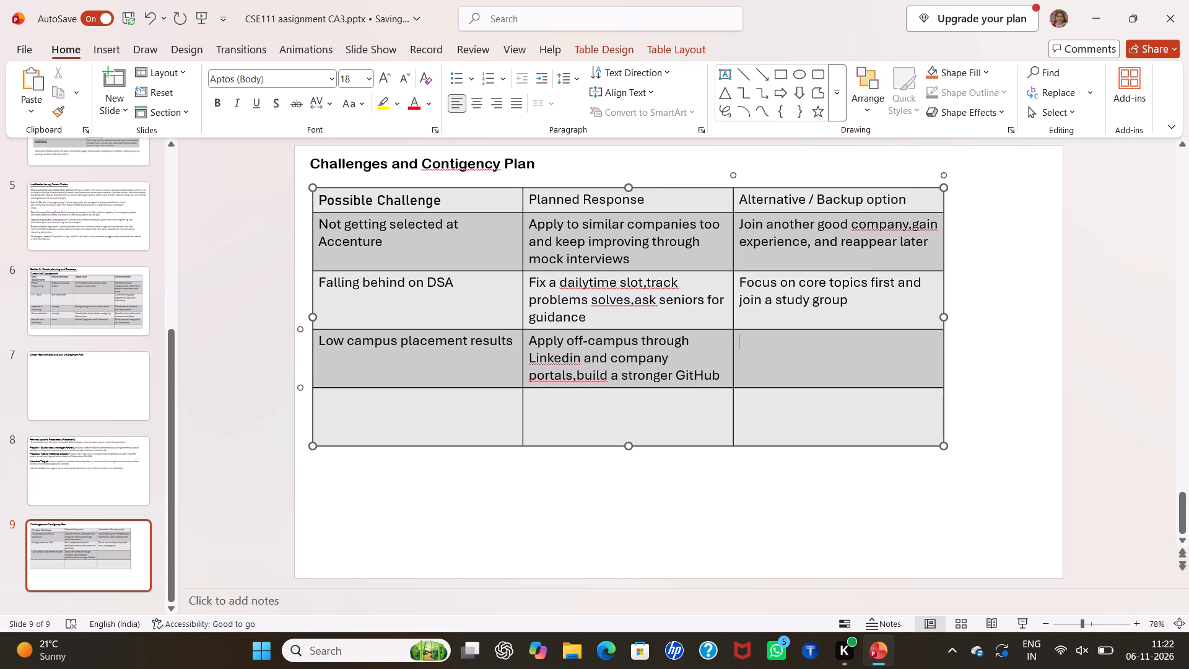
pyautogui.hotkey('shift', 'p')
pyautogui.write('re')
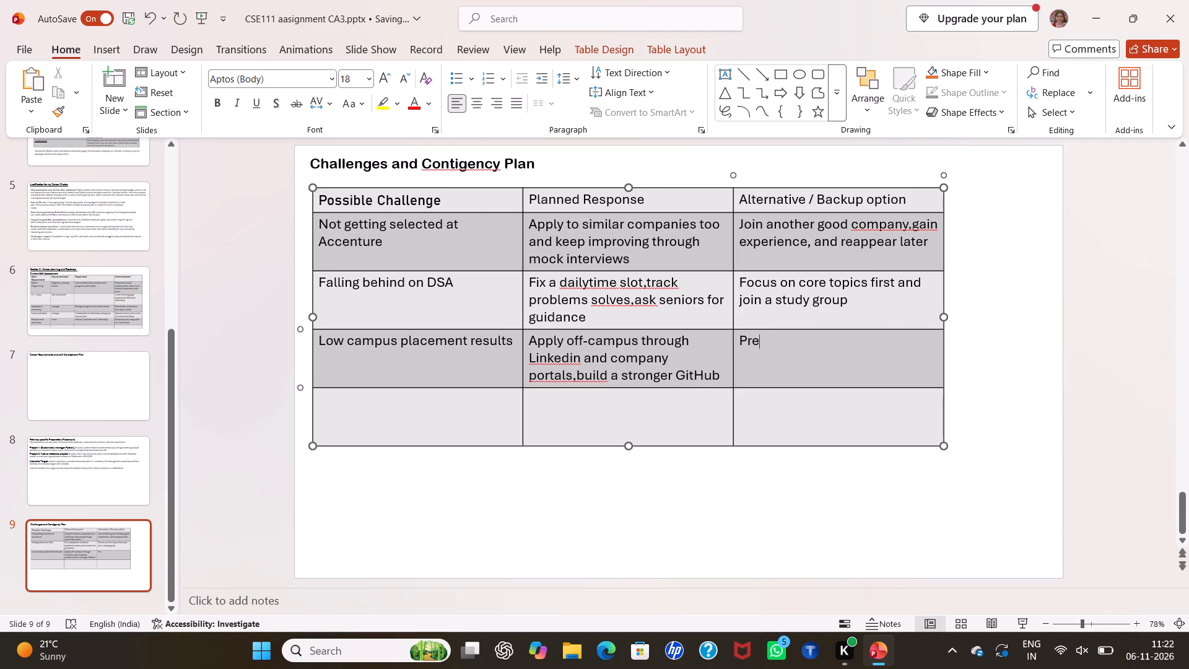
pyautogui.press('[')
pyautogui.press('BackSpace')
pyautogui.write('pare for')
pyautogui.press('space')
pyautogui.write('Go')
pyautogui.press('v')
pyautogui.write('ernment')
pyautogui.press('space')
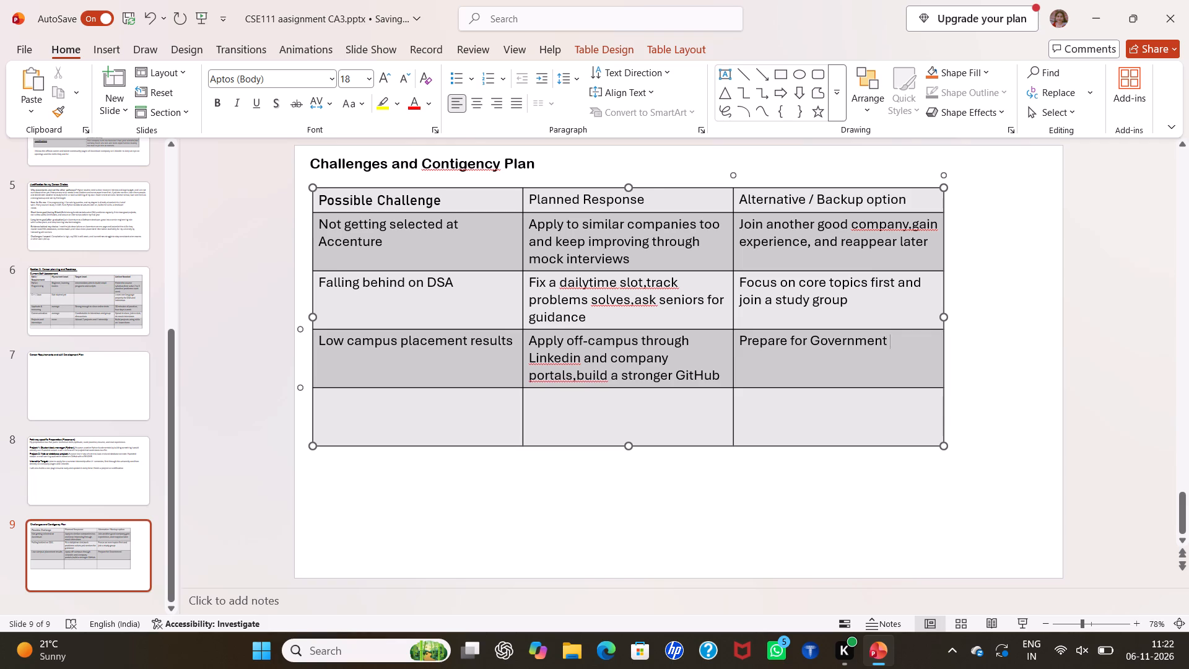
pyautogui.write('Services')
pyautogui.press('space')
pyautogui.write('exams')
# Append "(GATE-based PSU recruitment or technical posts)" to the backup option for low campus placement results.
pyautogui.hotkey('shift', '(')
pyautogui.hotkey('shift', 'g')
pyautogui.hotkey('shift', 'a')
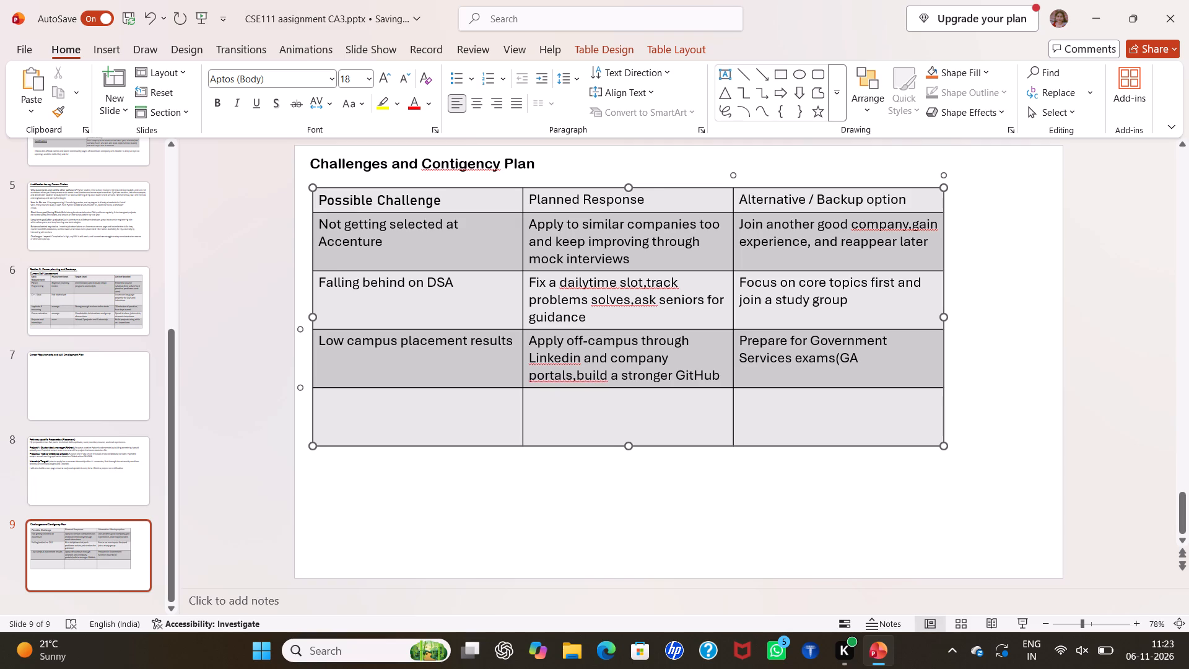
pyautogui.write('TE')
pyautogui.press('-')
pyautogui.write('based')
pyautogui.press('space')
pyautogui.hotkey('shift', 'p')
pyautogui.hotkey('shift', 's')
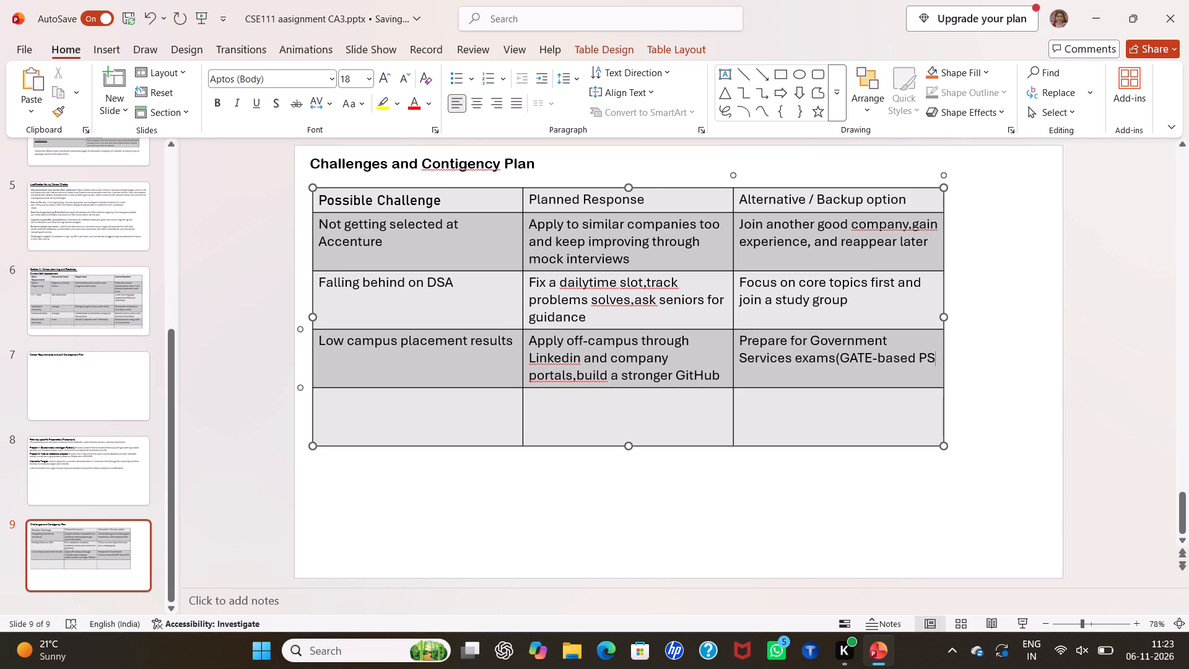
pyautogui.hotkey('shift', 'u')
pyautogui.press('space')
pyautogui.write('re')
pyautogui.write('cruit')
pyautogui.press(',')
pyautogui.press('BackSpace')
pyautogui.write('ment')
pyautogui.press('space')
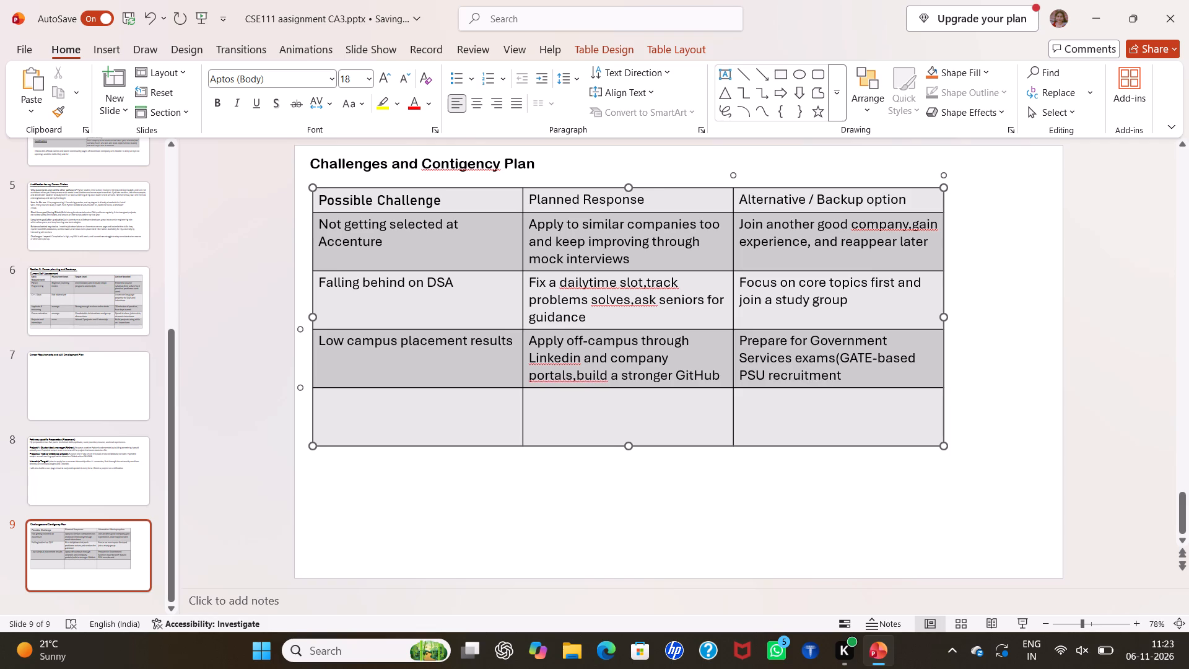
pyautogui.write('ot')
pyautogui.press('BackSpace')
pyautogui.write('r techini')
pyautogui.write('cal')
pyautogui.press('space')
pyautogui.write('posts')
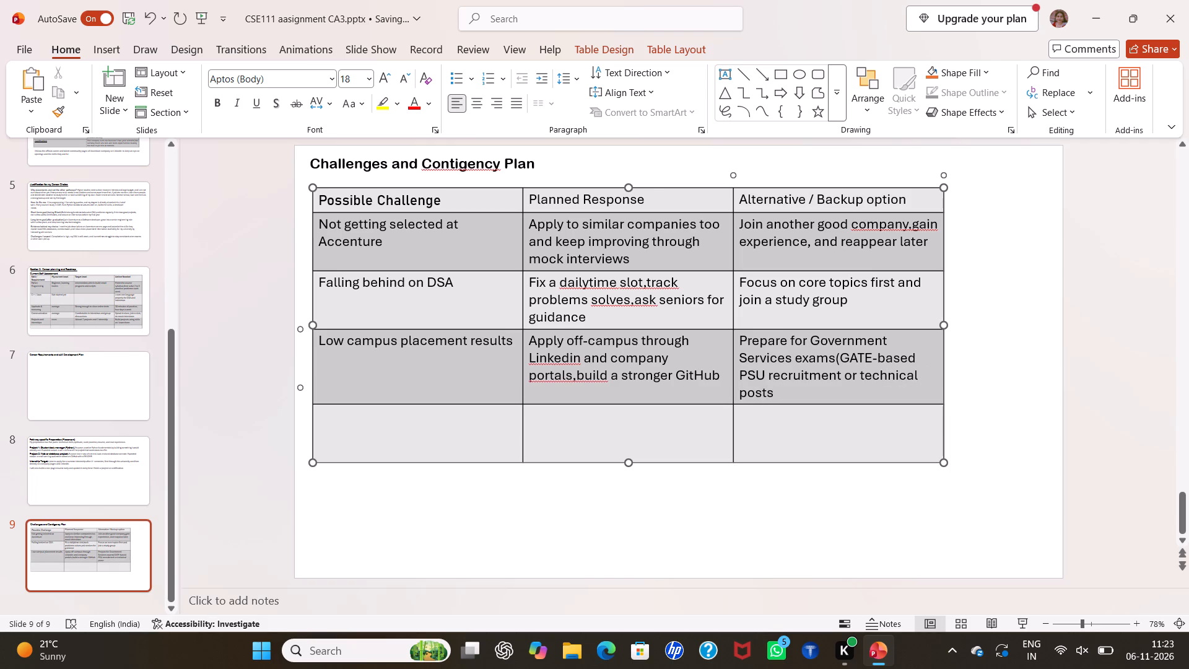
pyautogui.hotkey('shift', ')')
# Complete the low campus placement backup option by adding "and keep the option open" after the parenthesis.
pyautogui.press('space')
pyautogui.write('a')
pyautogui.write('nd keep')
pyautogui.press('space')
pyautogui.write('th')
pyautogui.press('e')
pyautogui.press('space')
pyautogui.write('option')
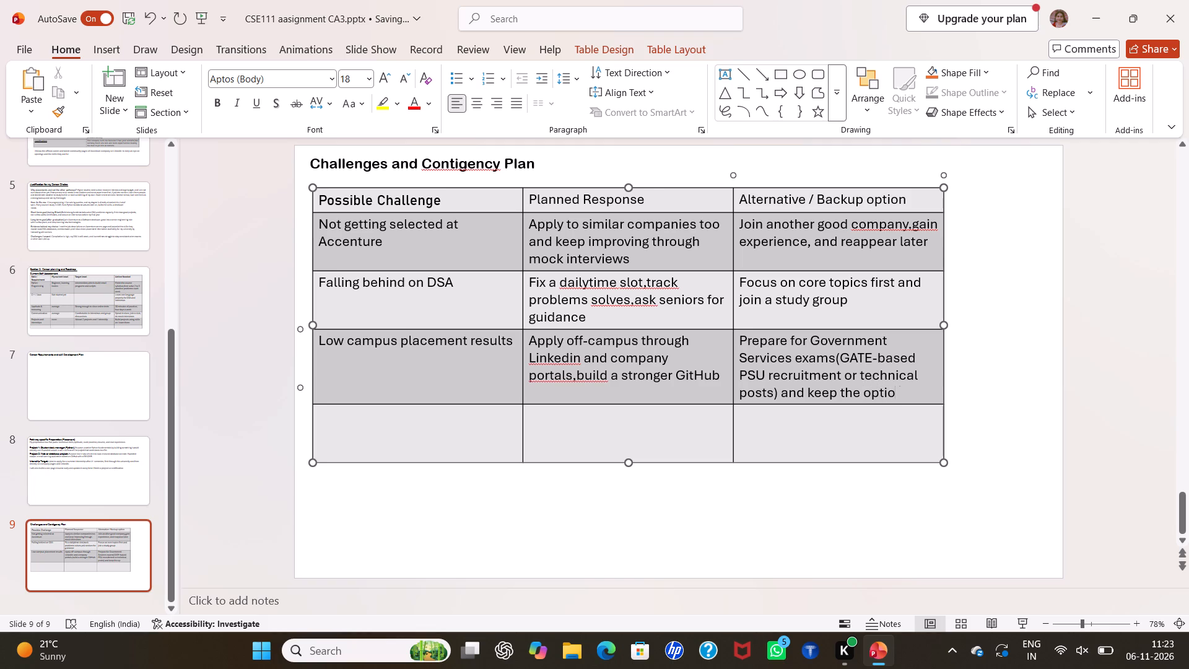
pyautogui.press('space')
pyautogui.write('open')
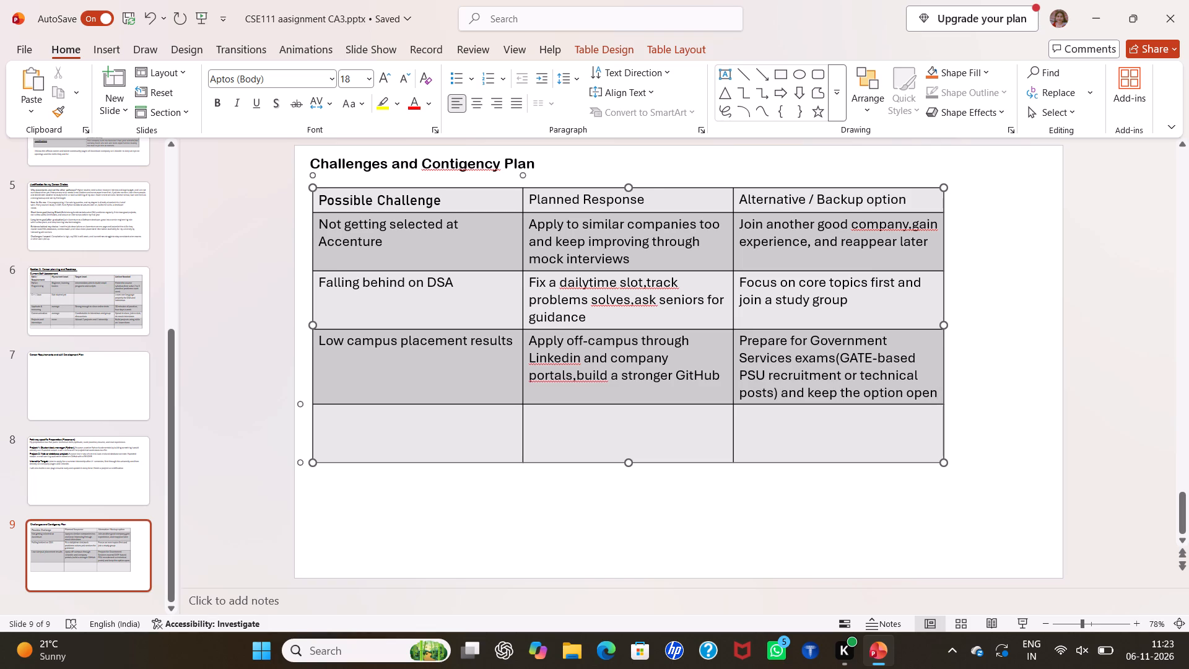
pyautogui.press('l')
pyautogui.press('BackSpace')
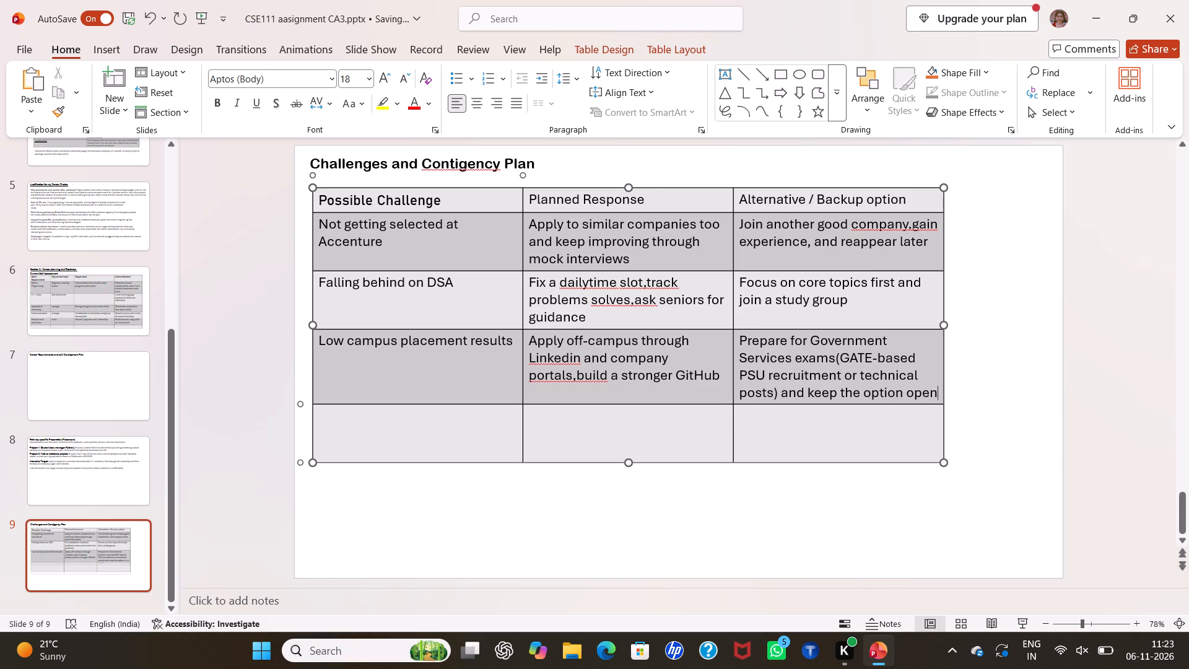
# Enter "Losing motivation during exams" as the fourth possible challenge, in the table's last row.
pyautogui.click(330, 417)
pyautogui.write('lo')
pyautogui.press('BackSpace')
pyautogui.press('BackSpace')
pyautogui.press('Return')
pyautogui.write('lo')
pyautogui.press('BackSpace')
pyautogui.press('BackSpace')
pyautogui.press('BackSpace')
pyautogui.press('BackSpace')
pyautogui.press('Return')
pyautogui.press('BackSpace')
pyautogui.write('Lp')
pyautogui.press('BackSpace')
pyautogui.press('o')
pyautogui.write('sing')
pyautogui.press('space')
pyautogui.write('motivation')
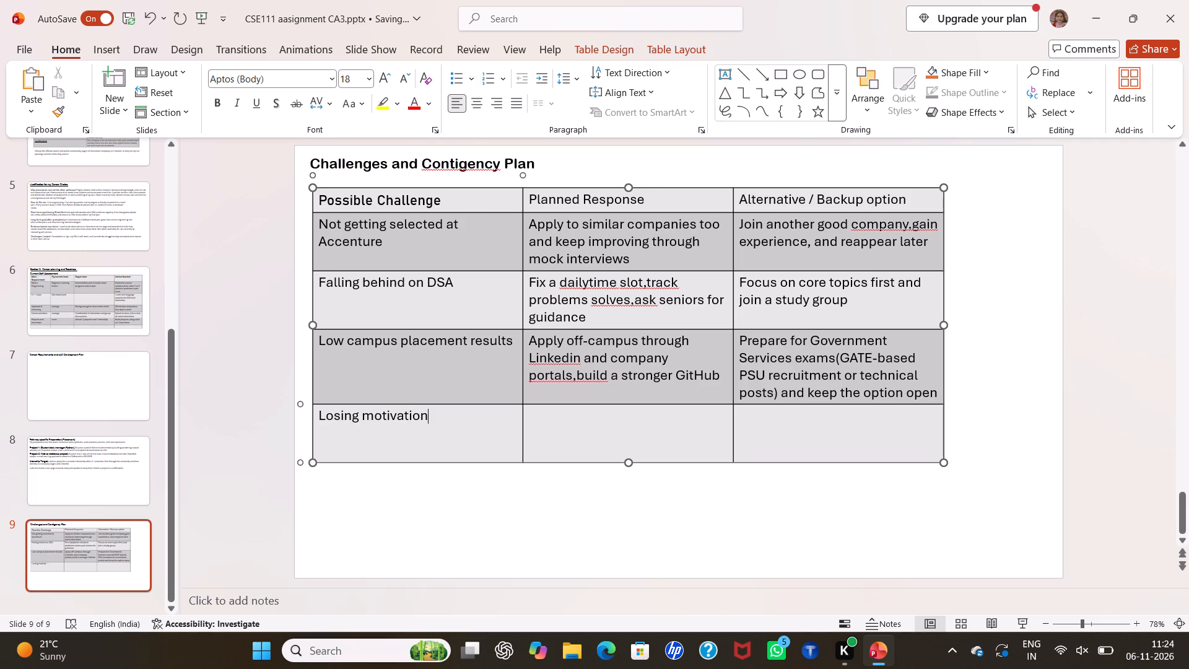
pyautogui.press('space')
pyautogui.write('during')
pyautogui.press('space')
pyautogui.write('exams')
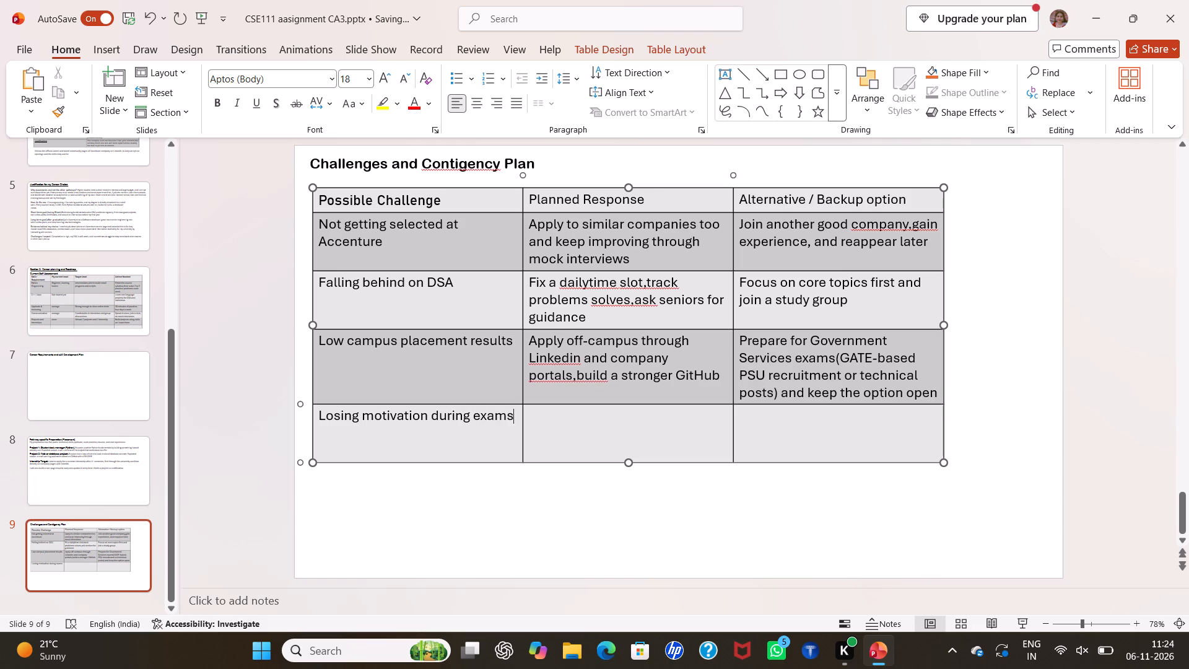
# Begin the planned response for losing motivation during exams with "Break goals into small".
pyautogui.click(529, 418)
pyautogui.click(531, 418)
pyautogui.hotkey('shift', 'b')
pyautogui.write('reak')
pyautogui.press('space')
pyautogui.write('goalsvi')
pyautogui.press('BackSpace')
pyautogui.press('BackSpace')
pyautogui.press('space')
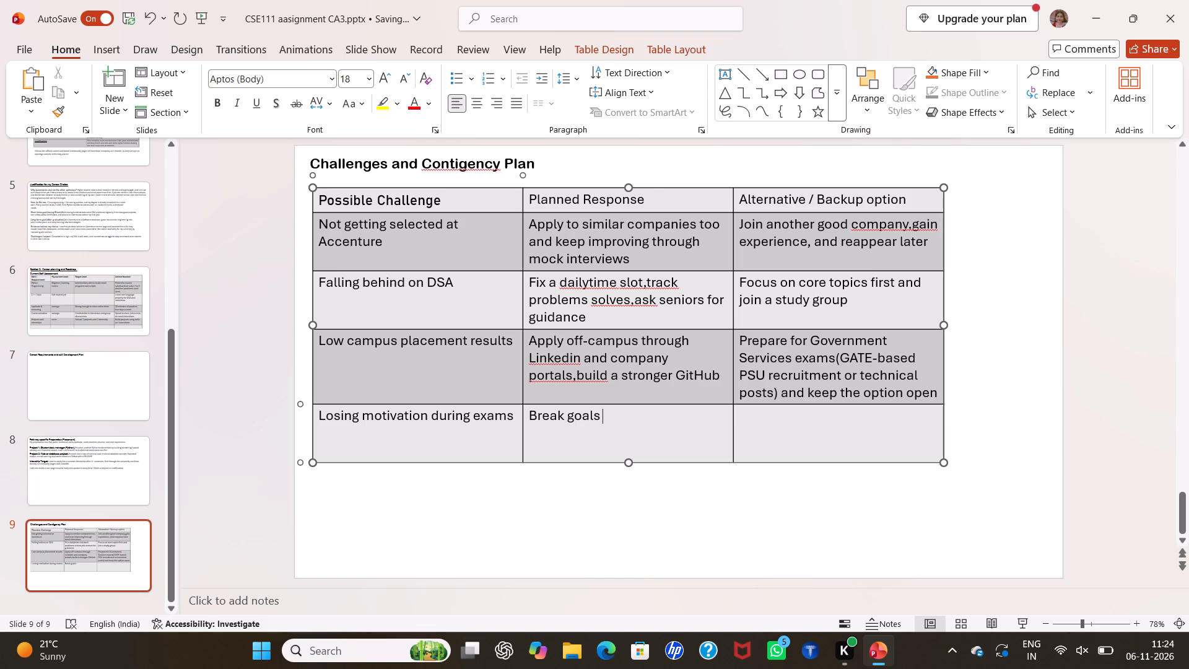
pyautogui.write('into')
pyautogui.press('space')
pyautogui.press('s')
pyautogui.write('mall')
pyautogui.press('space')
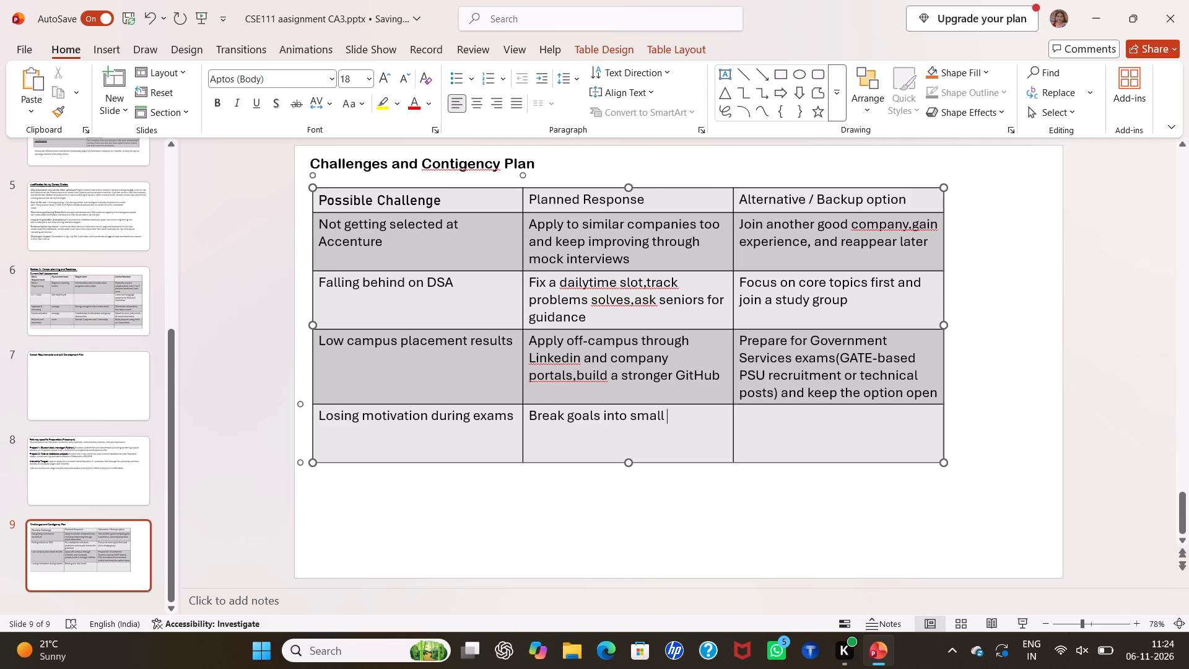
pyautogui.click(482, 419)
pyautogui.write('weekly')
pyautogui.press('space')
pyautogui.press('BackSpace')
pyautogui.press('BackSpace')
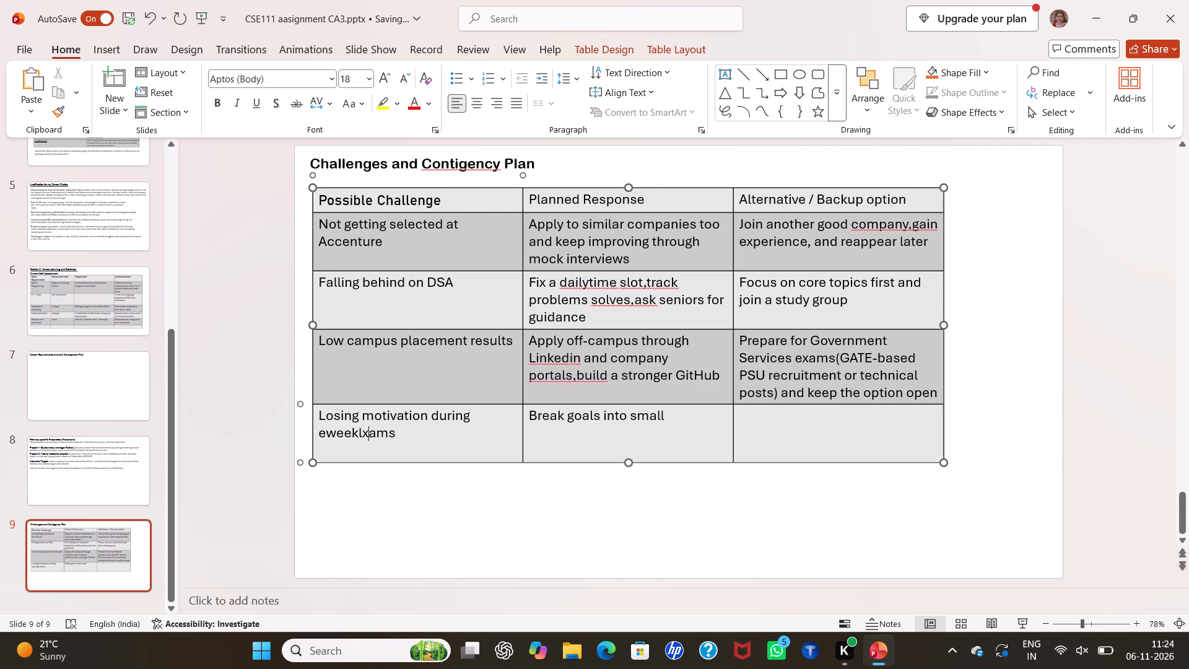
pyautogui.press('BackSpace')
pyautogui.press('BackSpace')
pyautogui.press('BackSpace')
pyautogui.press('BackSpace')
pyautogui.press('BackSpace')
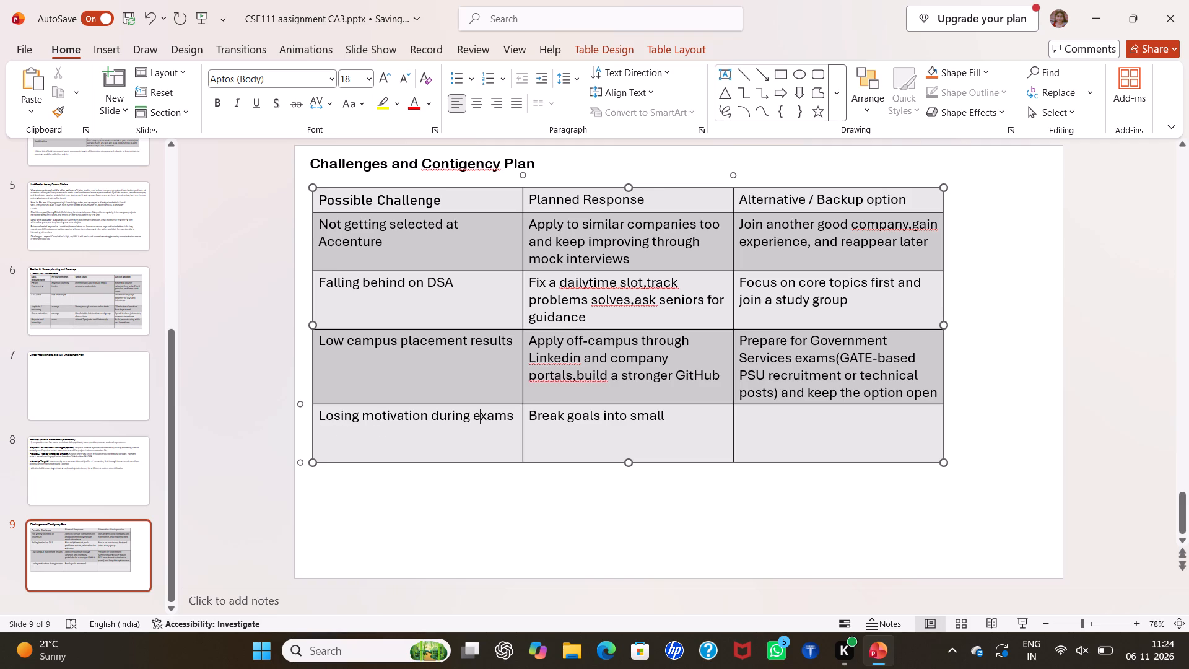
# Complete the planned response for losing motivation during exams by adding "weekly targets" after "small".
pyautogui.click(680, 412)
pyautogui.write('weekly')
pyautogui.press('space')
pyautogui.write('y')
pyautogui.press('BackSpace')
pyautogui.write('targets')
# Begin the backup option for losing motivation during exams with "Take a short break,then".
pyautogui.click(749, 418)
pyautogui.press('t')
pyautogui.press('BackSpace')
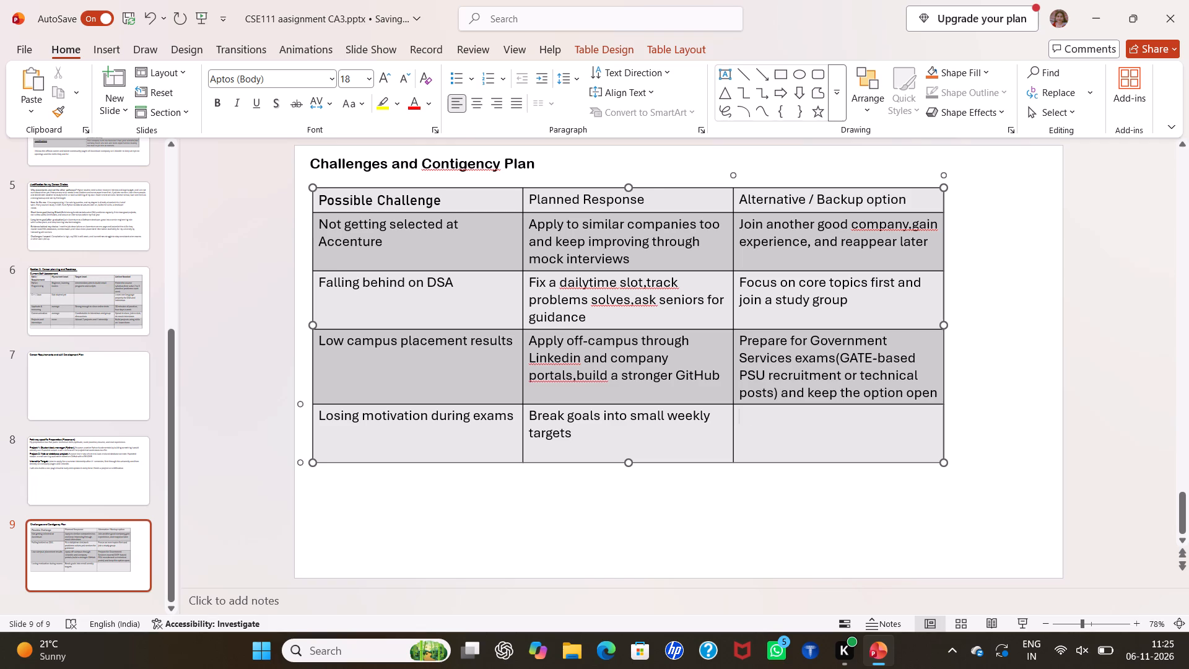
pyautogui.write('Take a')
pyautogui.press('space')
pyautogui.press('s')
pyautogui.write('hort')
pyautogui.press('space')
pyautogui.write('break')
pyautogui.press('space')
pyautogui.press('BackSpace')
pyautogui.write(',theb')
pyautogui.press('space')
pyautogui.press('BackSpace')
pyautogui.press('BackSpace')
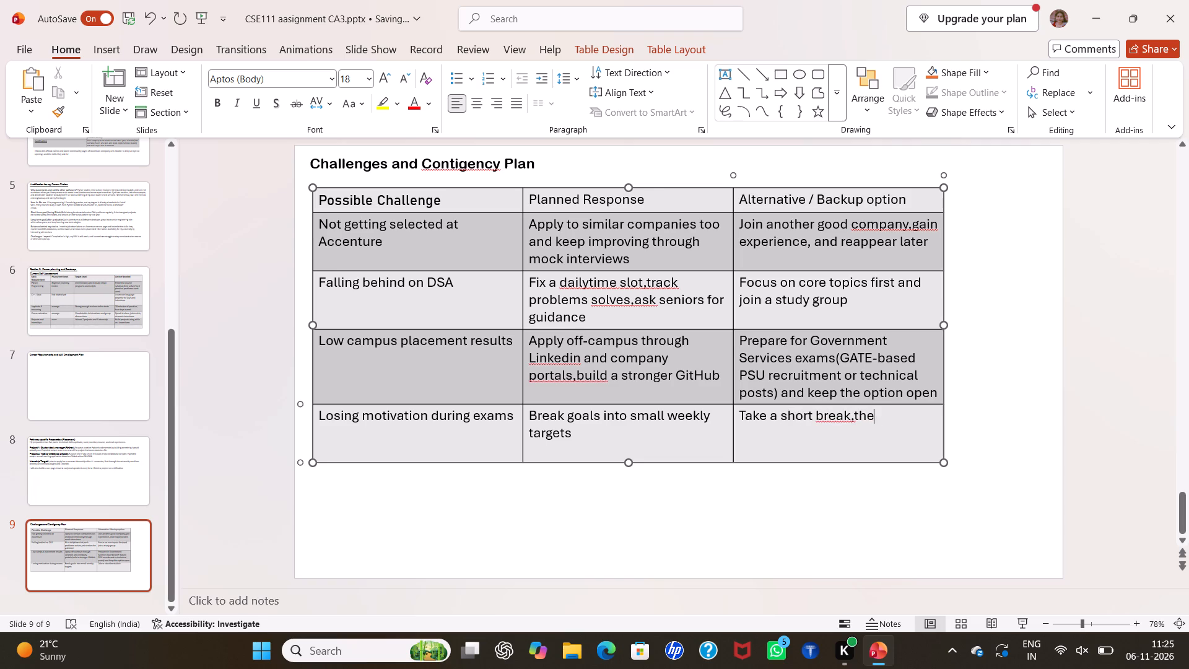
pyautogui.write('n')
pyautogui.press('space')
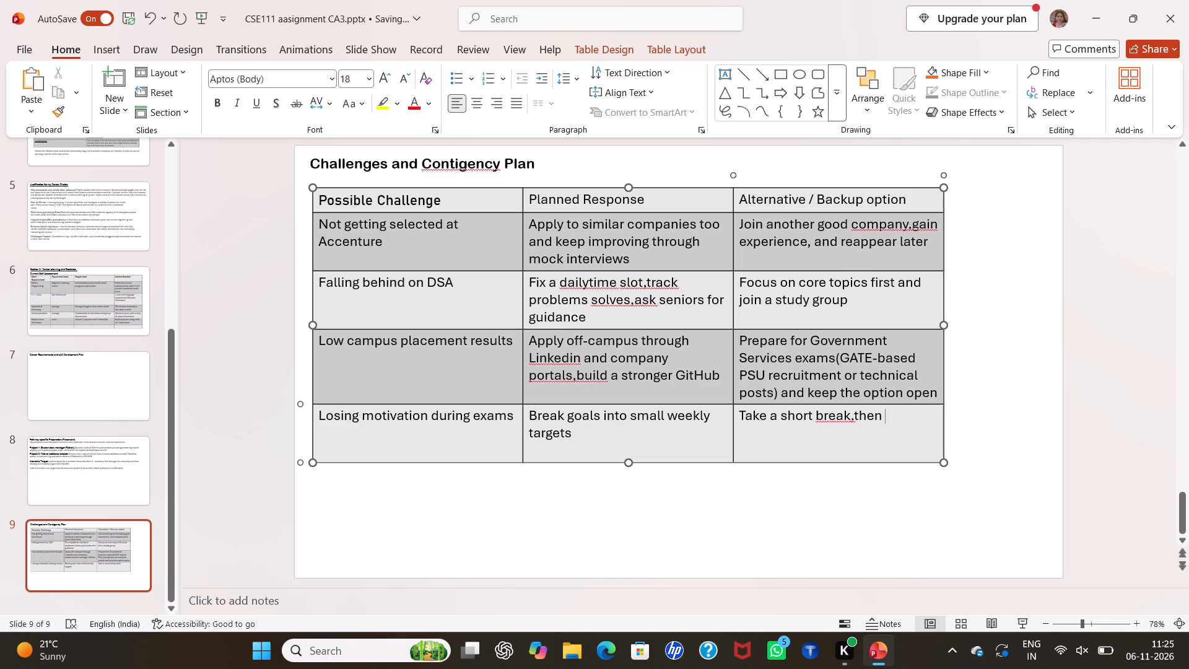
# Complete the backup option for losing motivation during exams by adding "restart with a lighter schedule".
pyautogui.write('restart')
pyautogui.press('v')
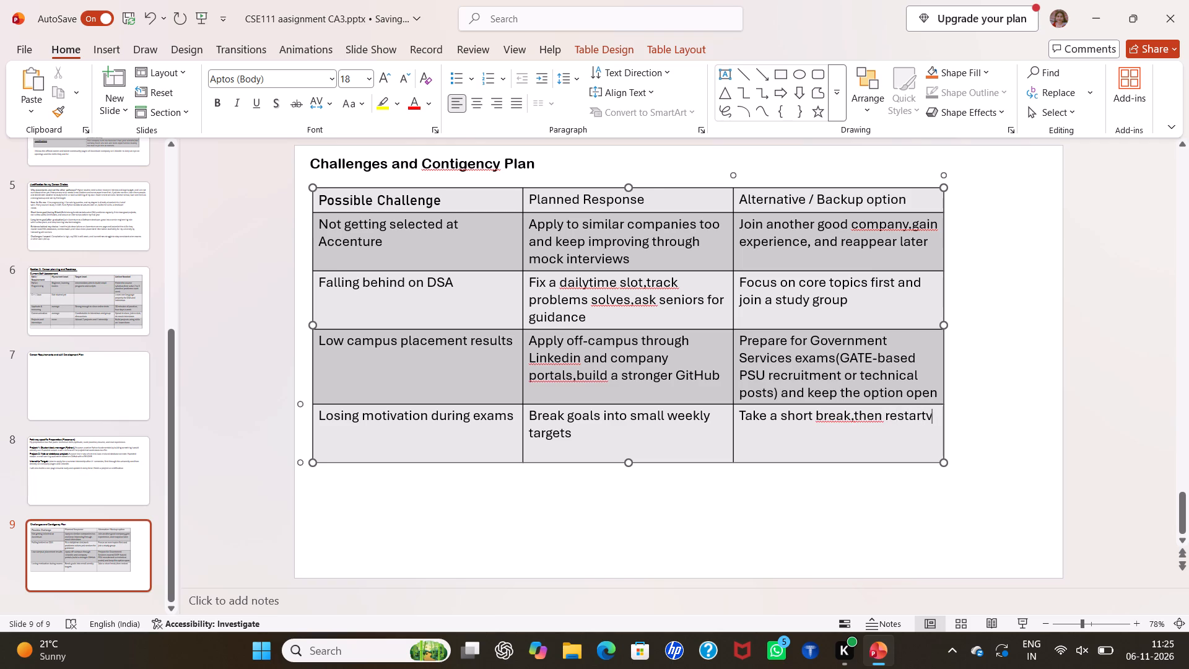
pyautogui.press('BackSpace')
pyautogui.press('BackSpace')
pyautogui.write('t')
pyautogui.press('space')
pyautogui.press('w')
pyautogui.write('ith')
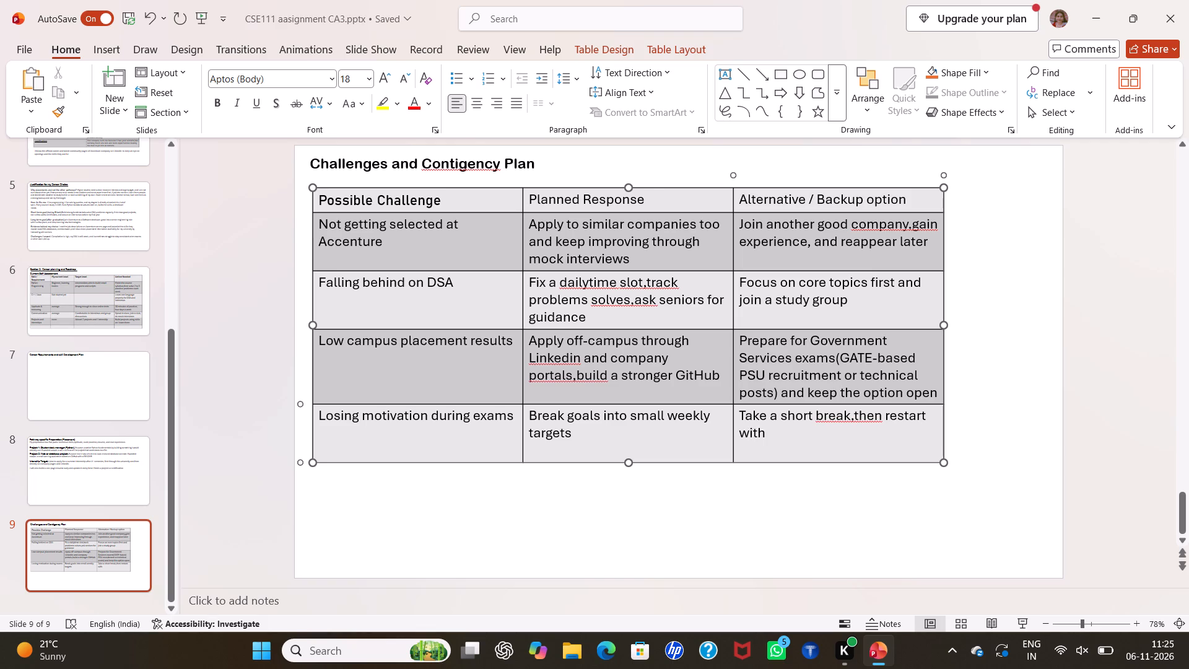
pyautogui.press('space')
pyautogui.write('a')
pyautogui.press('space')
pyautogui.write('lighter schedule')
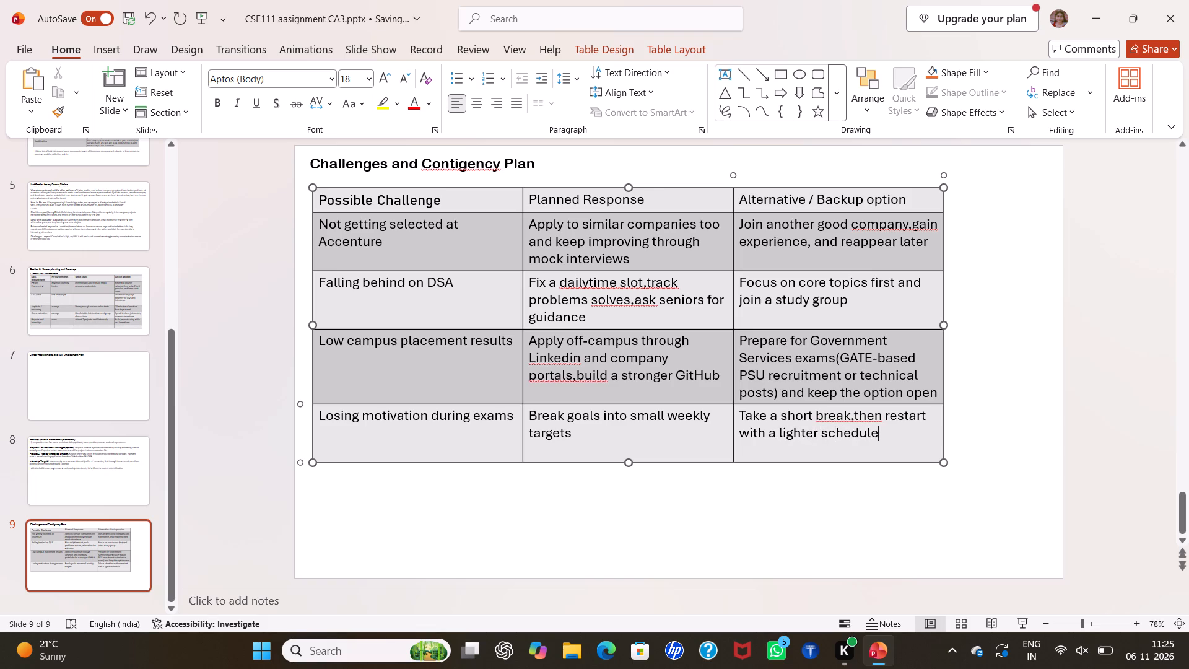